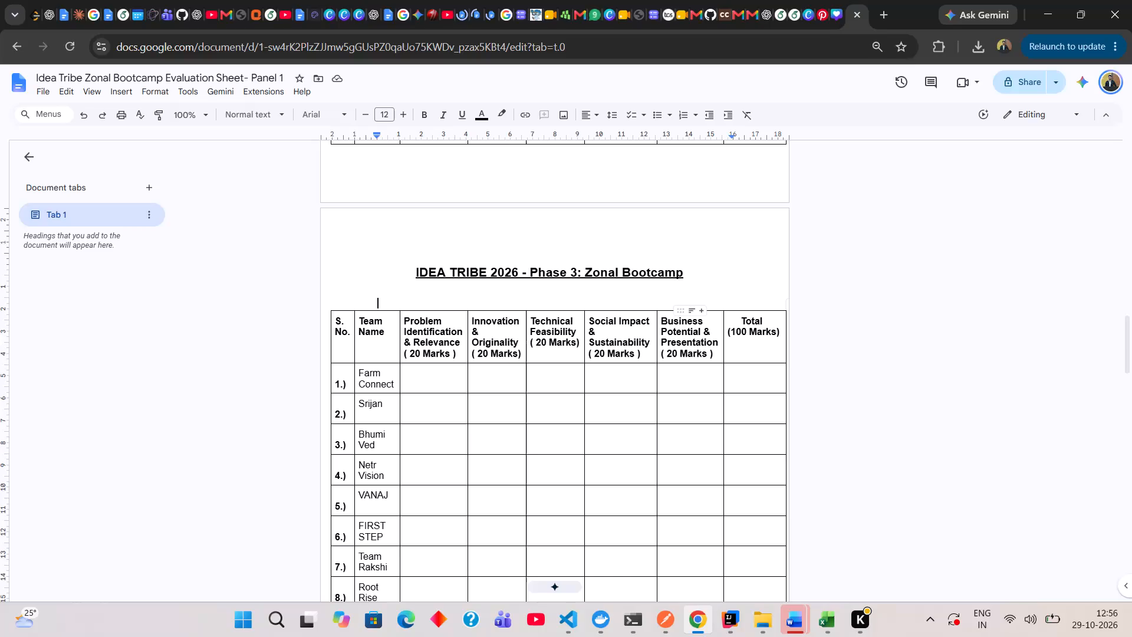
Replace the row 1 team name in the evaluation table after the 23-team one with "Johar" and "_roots" on a second line.
scroll(662, 316, up, 3)
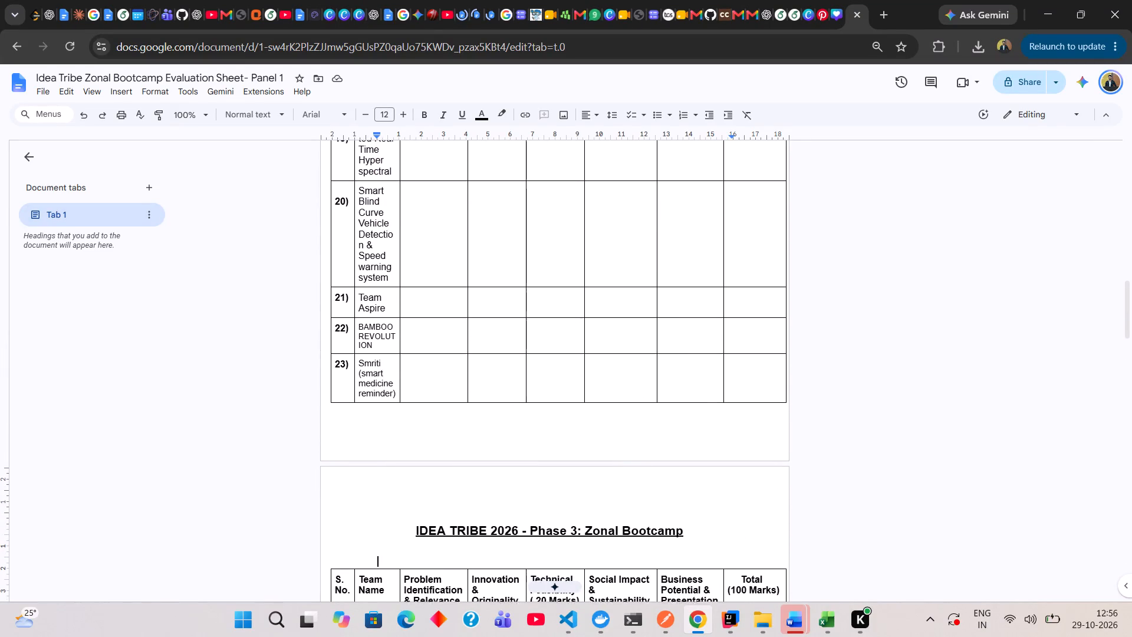
scroll(662, 316, down, 1)
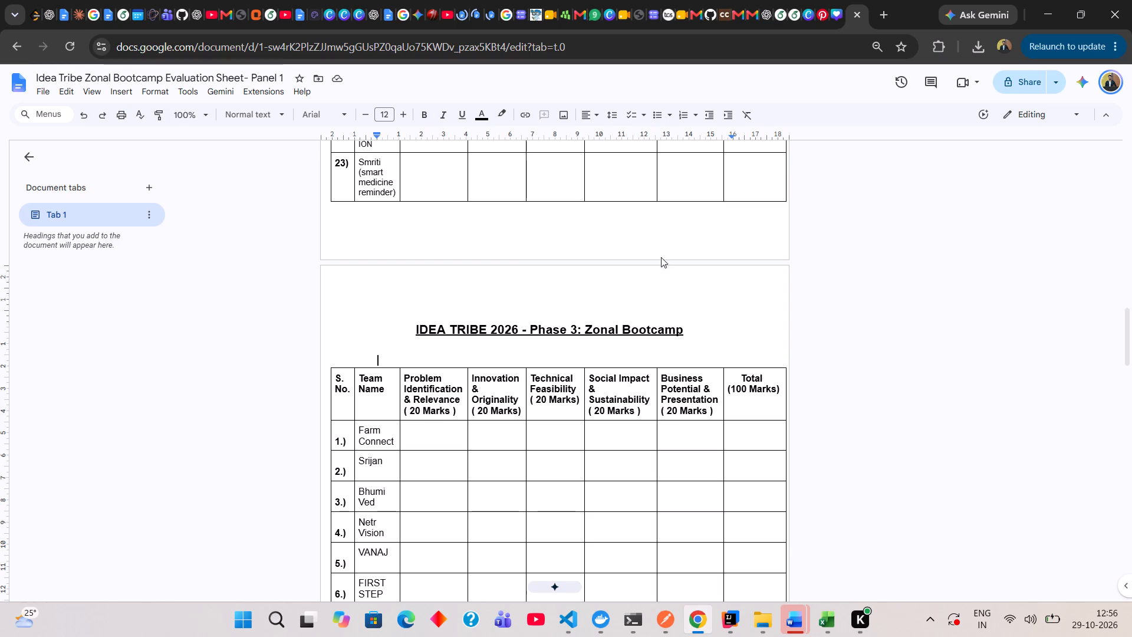
scroll(717, 220, down, 1)
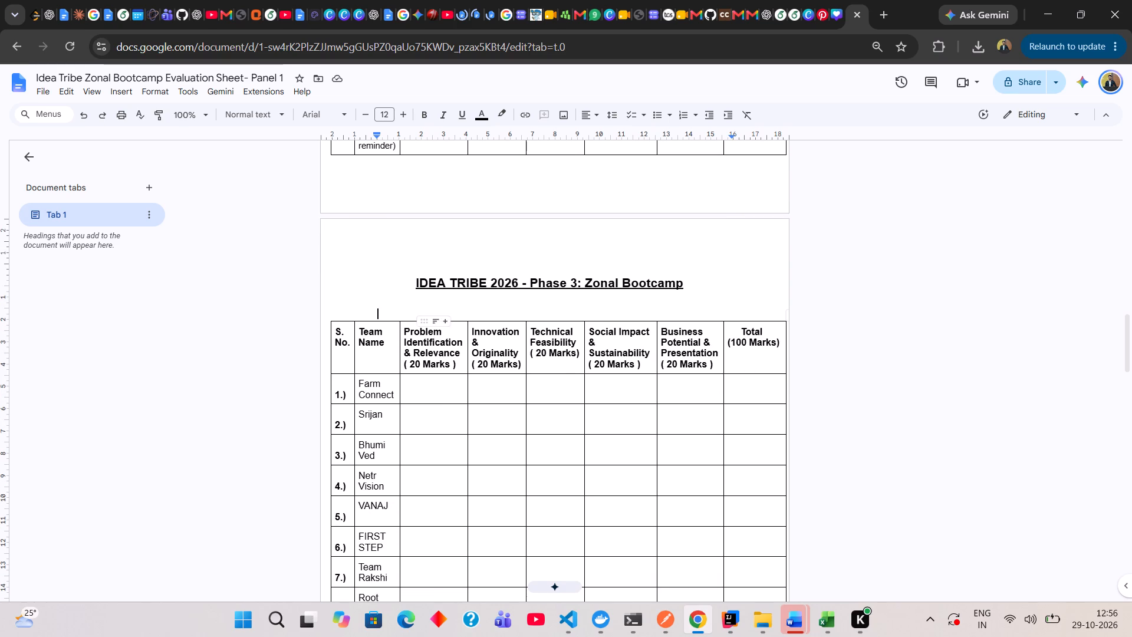
click(395, 398)
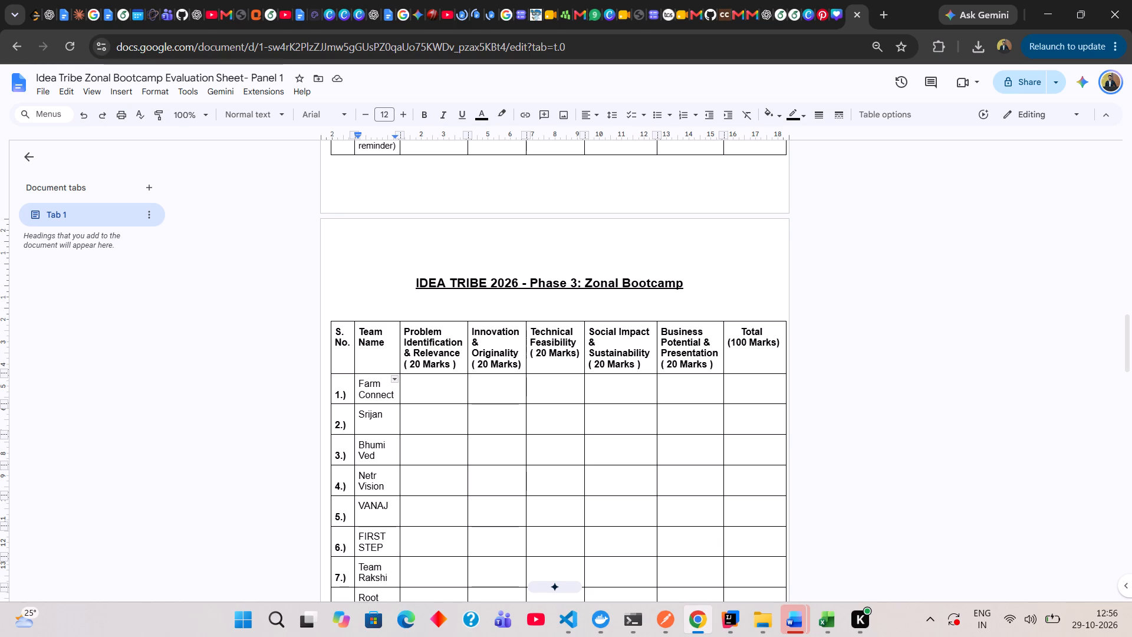
key(BackSpace)
key(BackSpace)
key(BackSpace)
key(BackSpace)
key(BackSpace)
key(BackSpace)
key(BackSpace)
key(BackSpace)
key(BackSpace)
key(BackSpace)
key(BackSpace)
key(BackSpace)
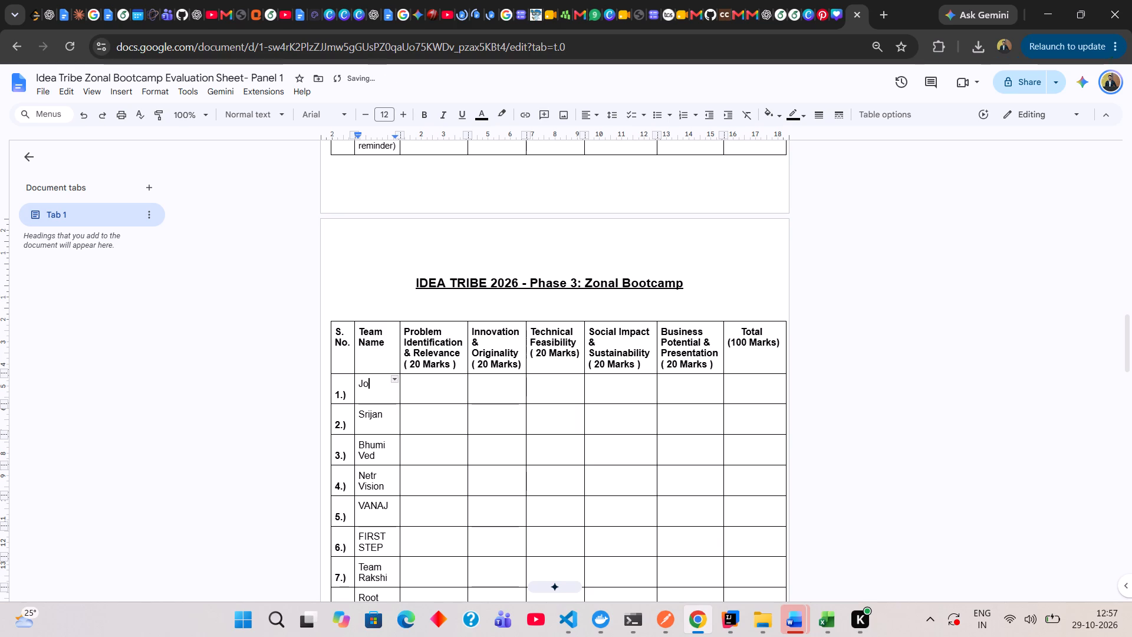
key(shift+underscore)
key(Return)
key(BackSpace)
key(BackSpace)
key(Return)
key(shift+underscore)
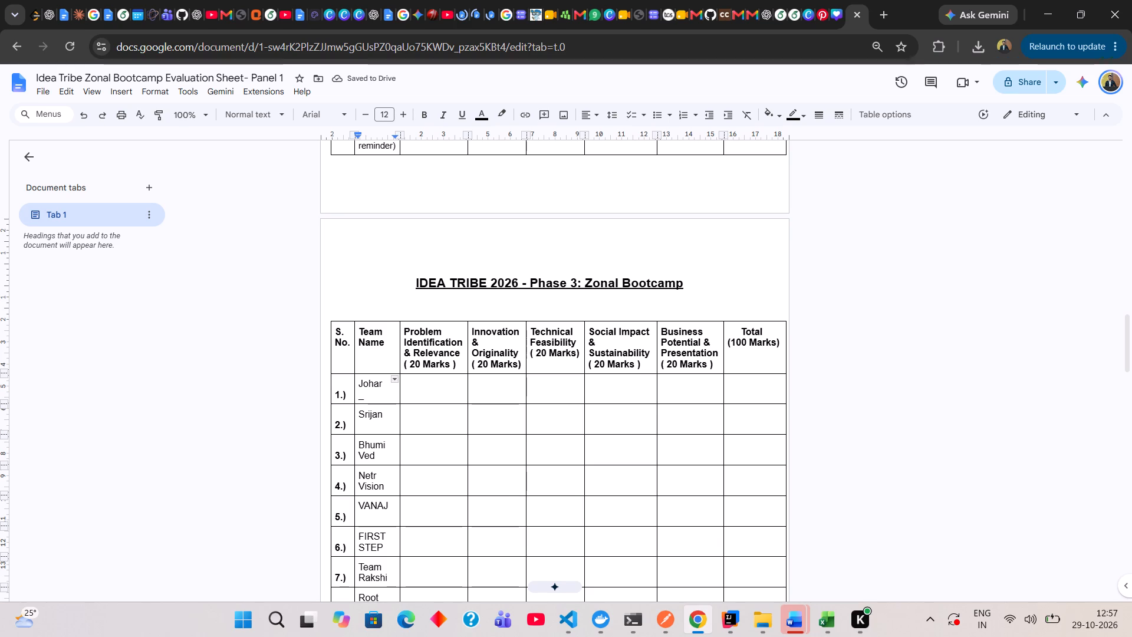
text(roots)
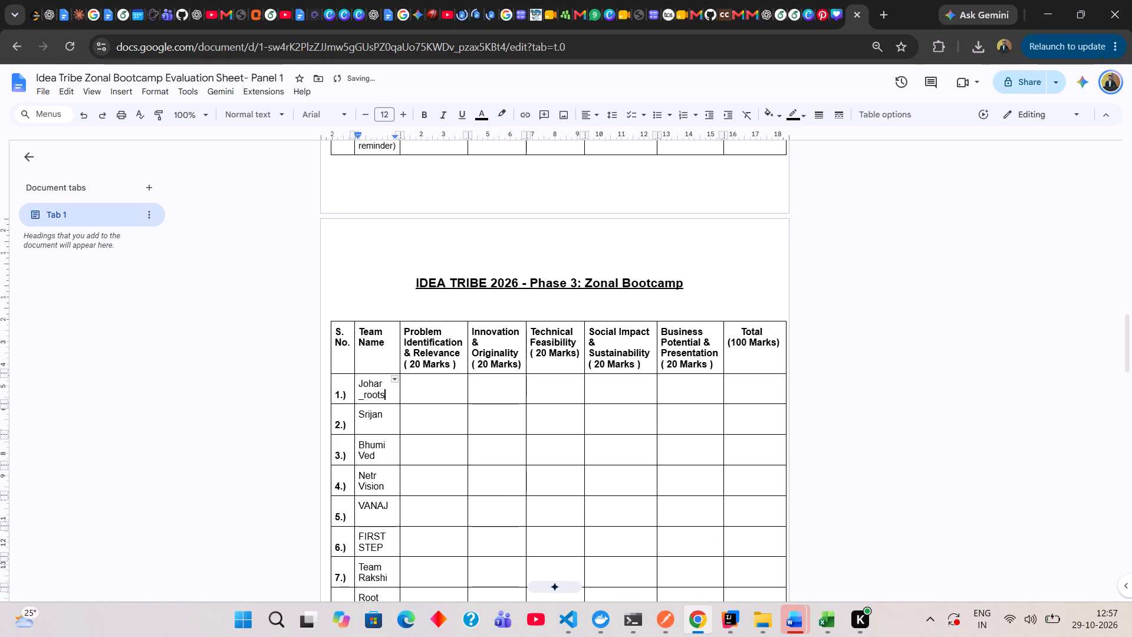
Clear the existing team name from row 2 of the same evaluation table.
key(Down)
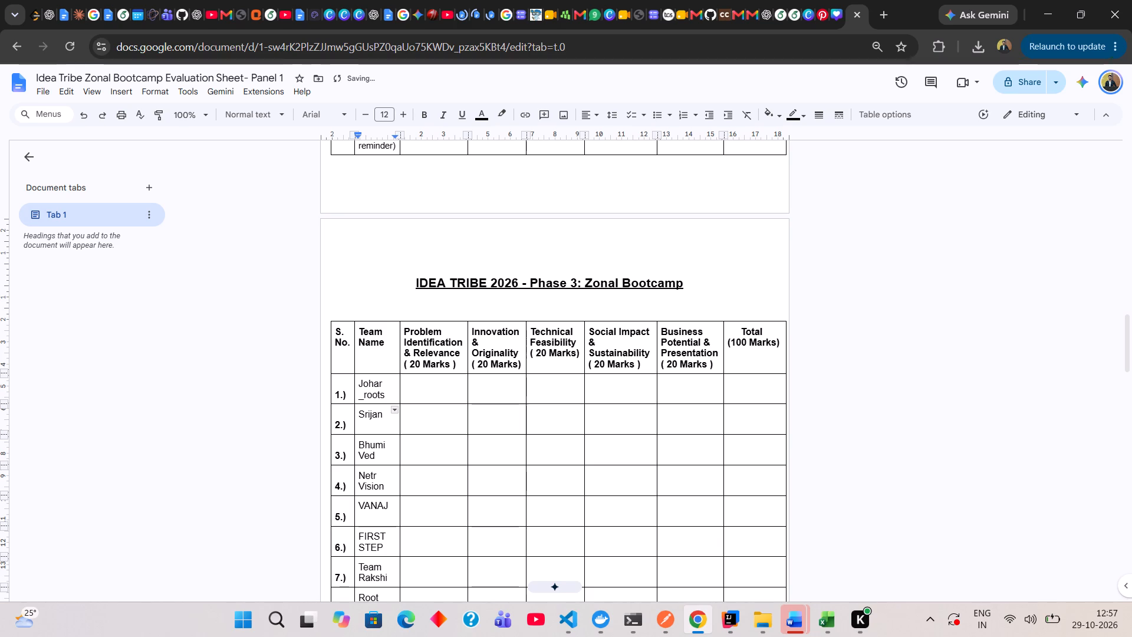
key(BackSpace)
key(BackSpace)
key(BackSpace)
key(BackSpace)
key(BackSpace)
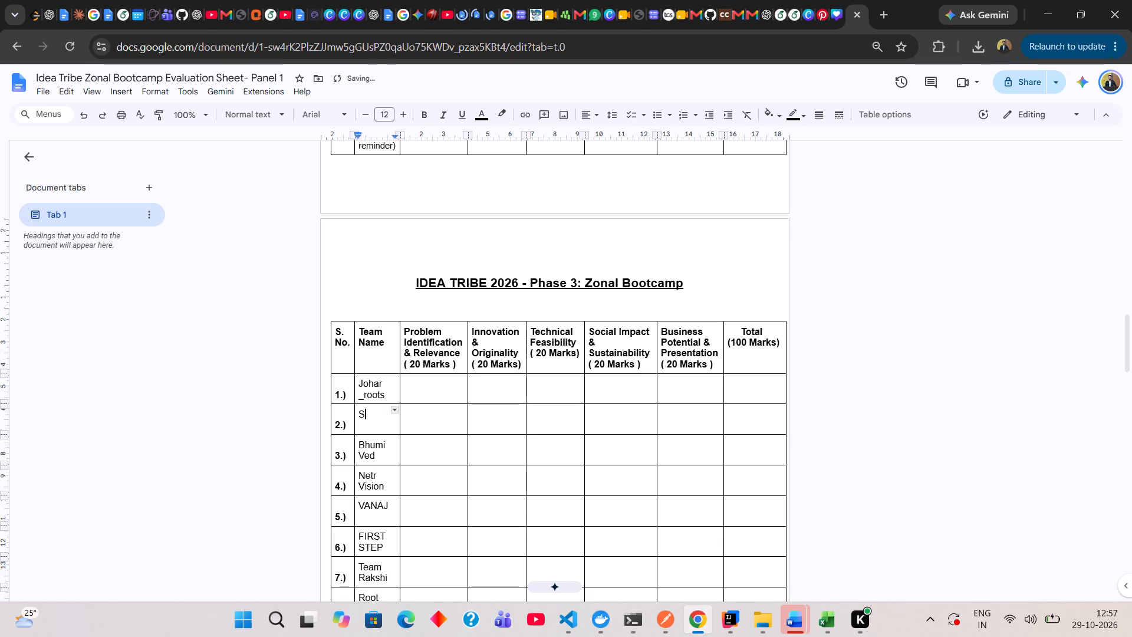
key(BackSpace)
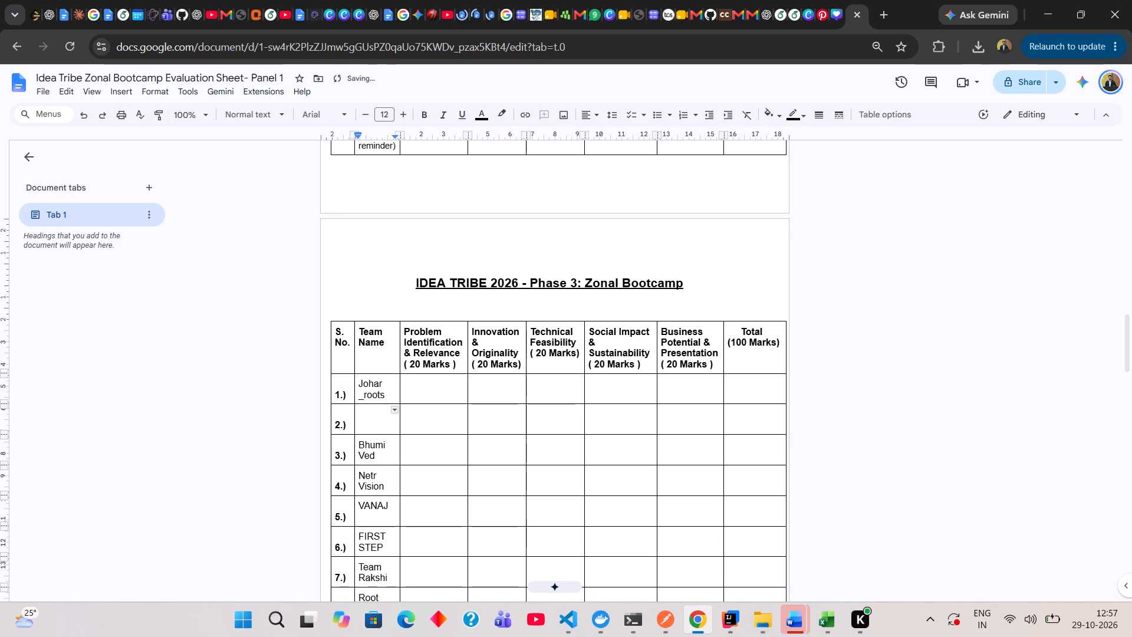
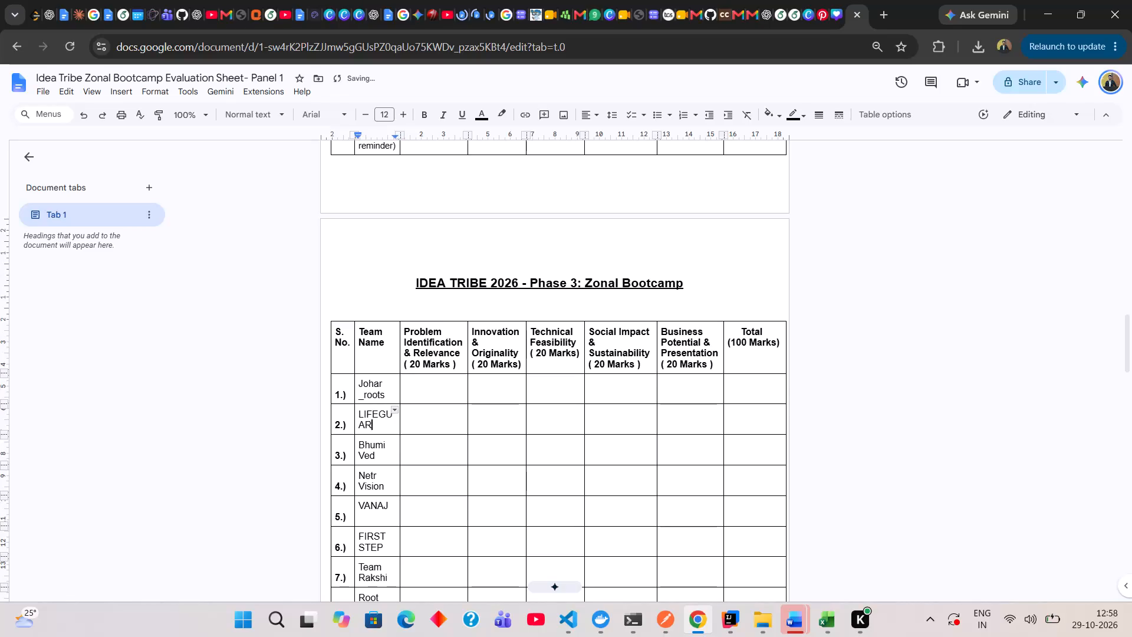
Enter "LIFE" and, on a second line, "GUARD- Sarva Suraksha System" as the row 2 team name.
key(Up)
key(Return)
key(Right)
key(Right)
key(Right)
key(Right)
key(Right)
key(Return)
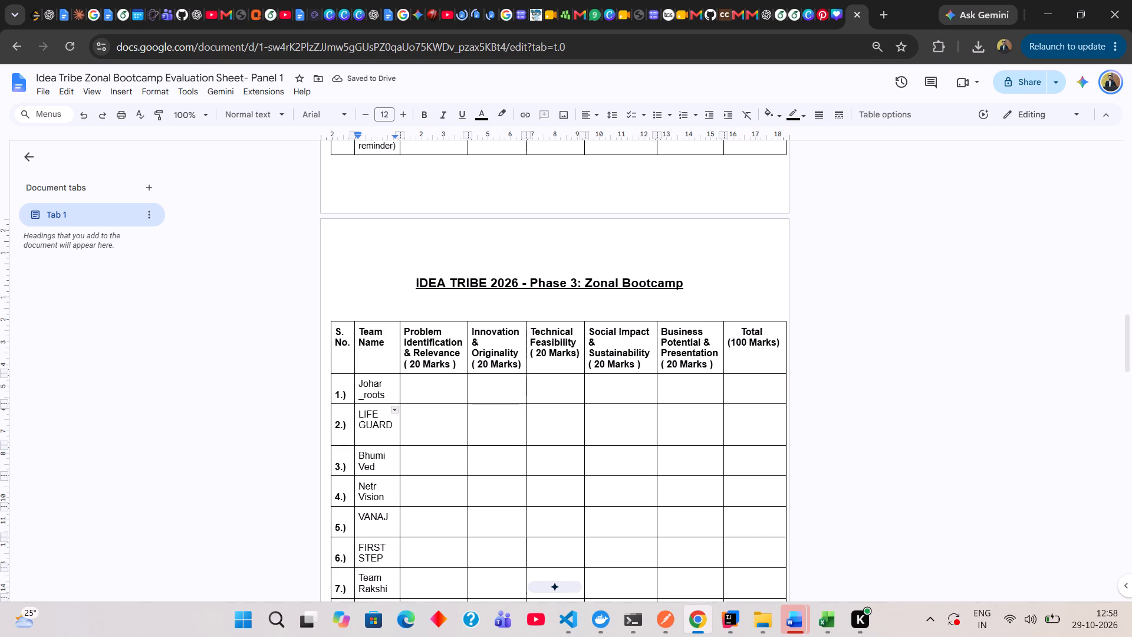
key(BackSpace)
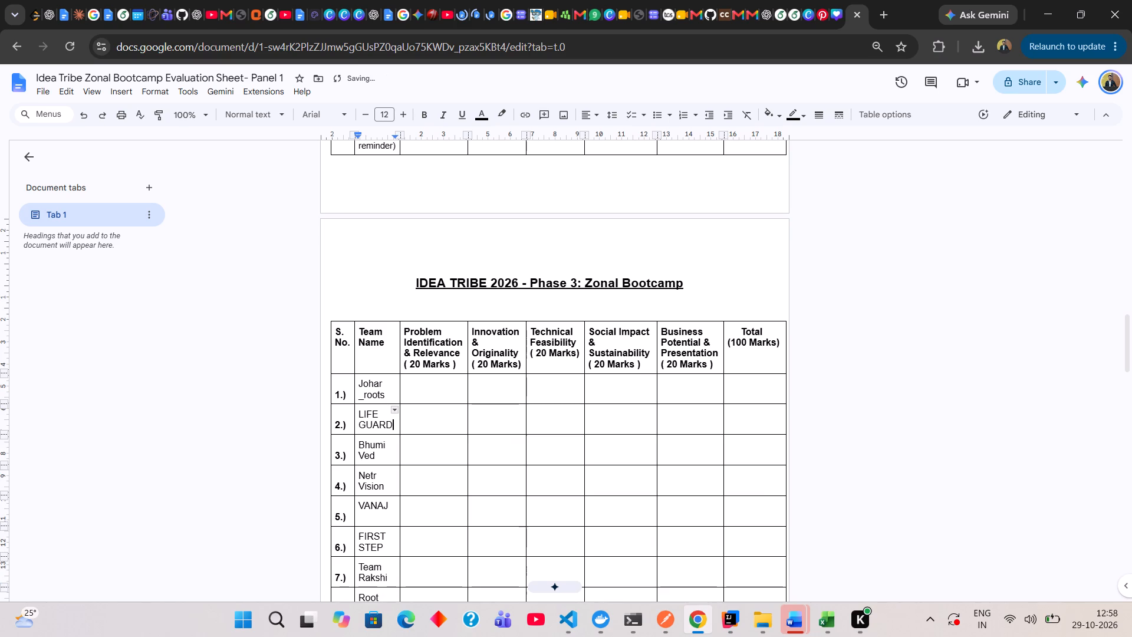
key(minus)
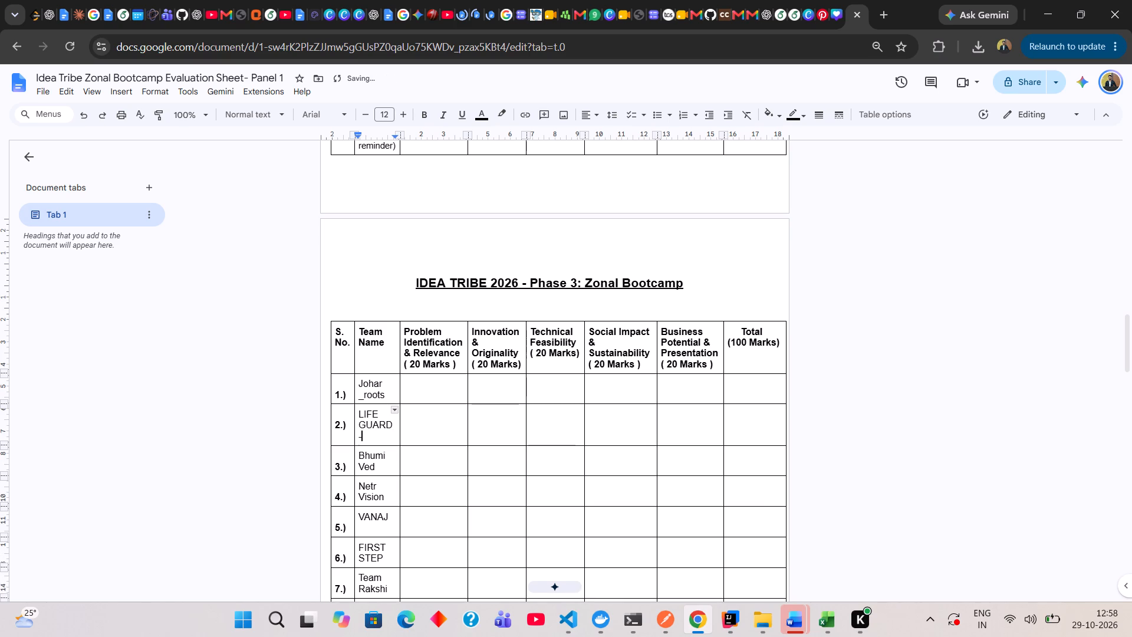
text(arva)
key(space)
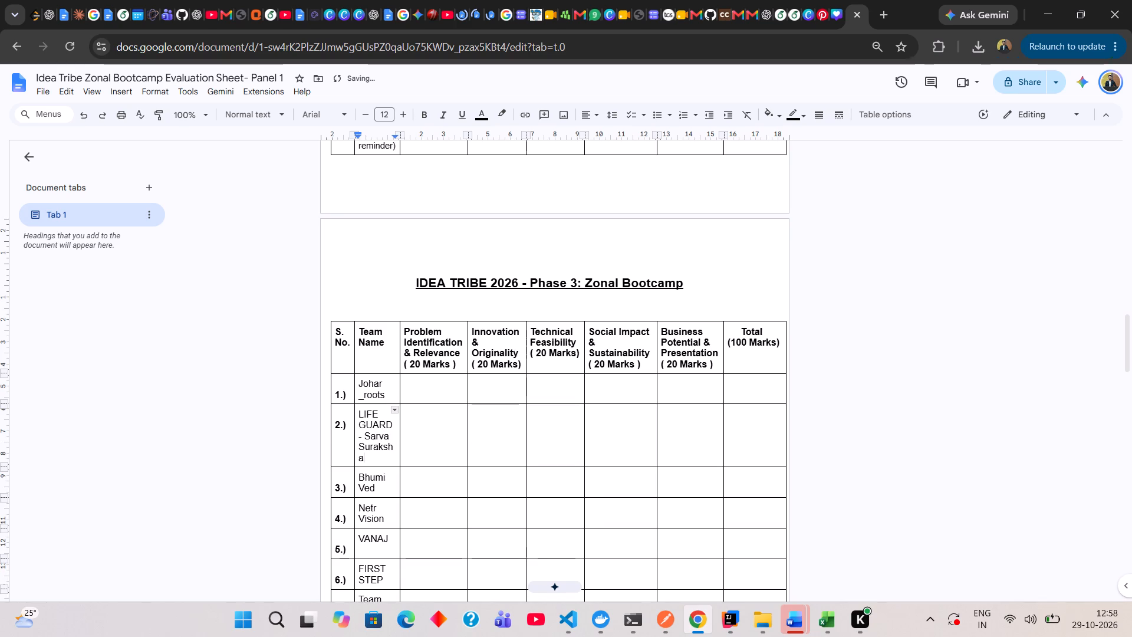
key(space)
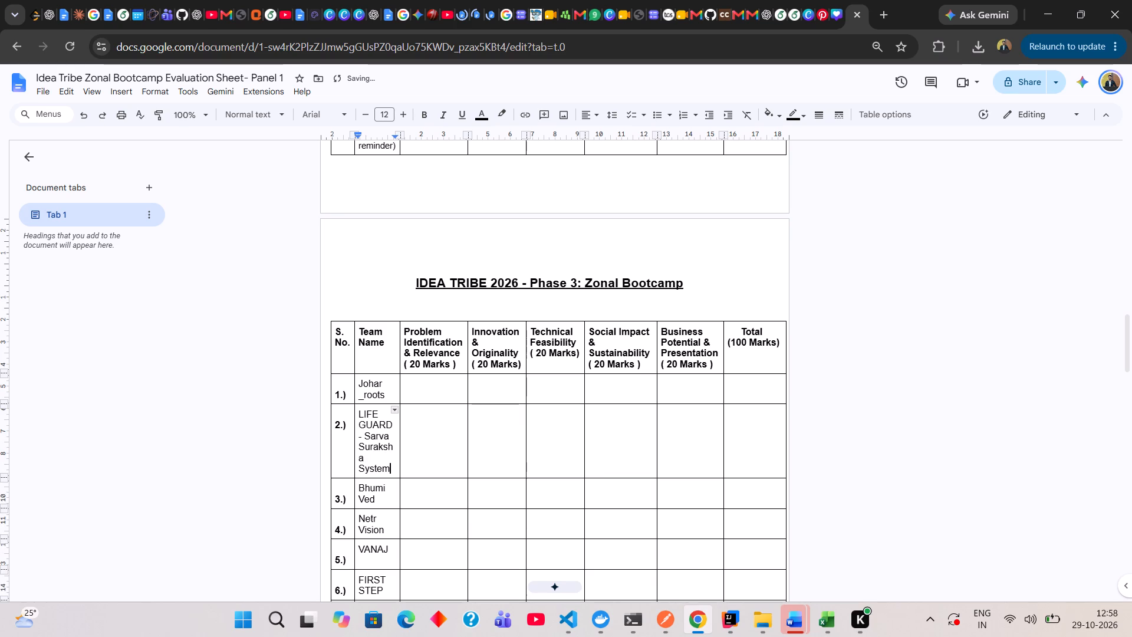
Correct the row 2 team name so the hyphen directly precedes "Sarva" with no space after it.
key(Left)
key(Left)
key(Left)
key(Left)
key(Left)
key(Up)
key(Left)
key(Up)
key(Up)
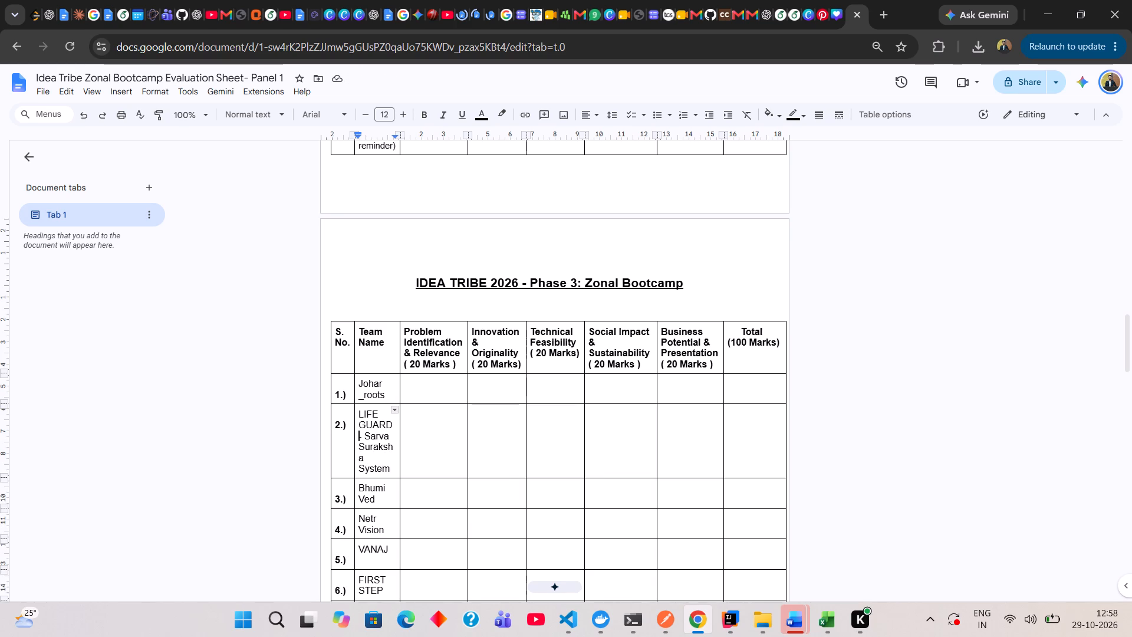
key(Right)
key(Right)
key(BackSpace)
key(BackSpace)
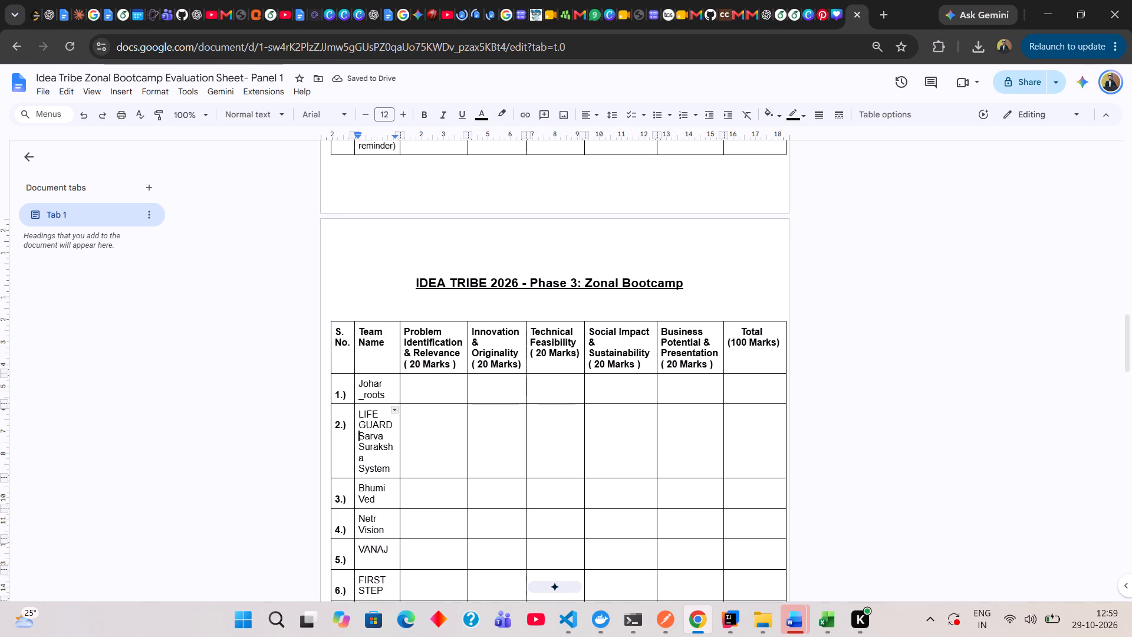
click(360, 448)
key(BackSpace)
key(space)
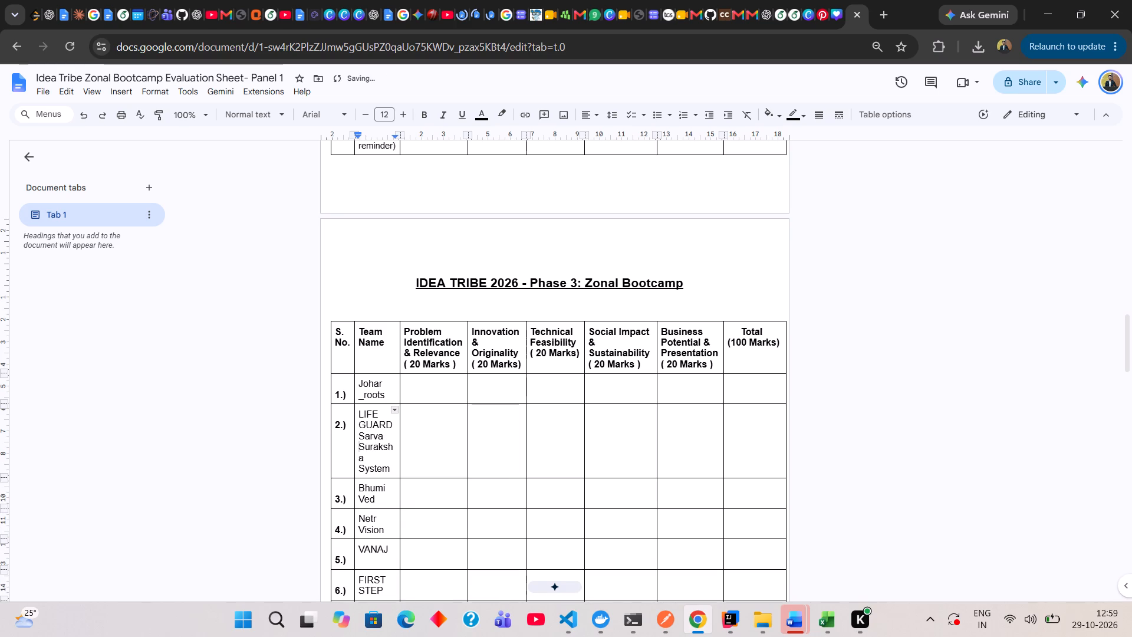
click(360, 435)
key(minus)
Replace the row 3 team name with "Smart Ration Distribution & AntiBlack Marketing System".
click(377, 503)
key(BackSpace)
key(BackSpace)
key(BackSpace)
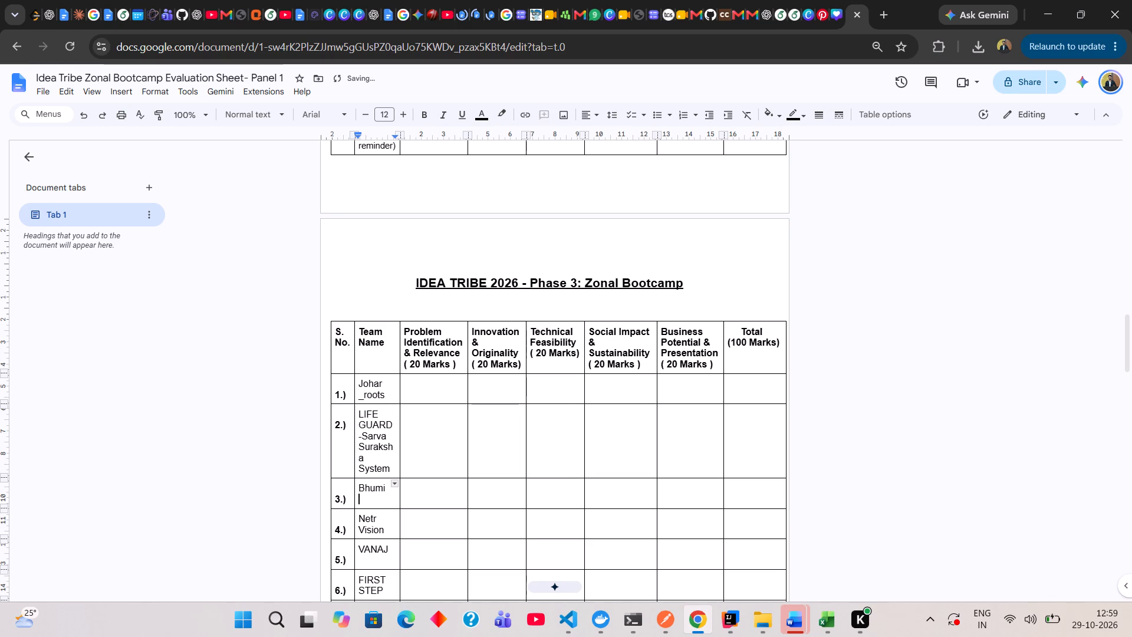
key(BackSpace)
key(BackSpace)
key(BackSpace)
key(BackSpace)
key(BackSpace)
key(BackSpace)
text(mart)
key(space)
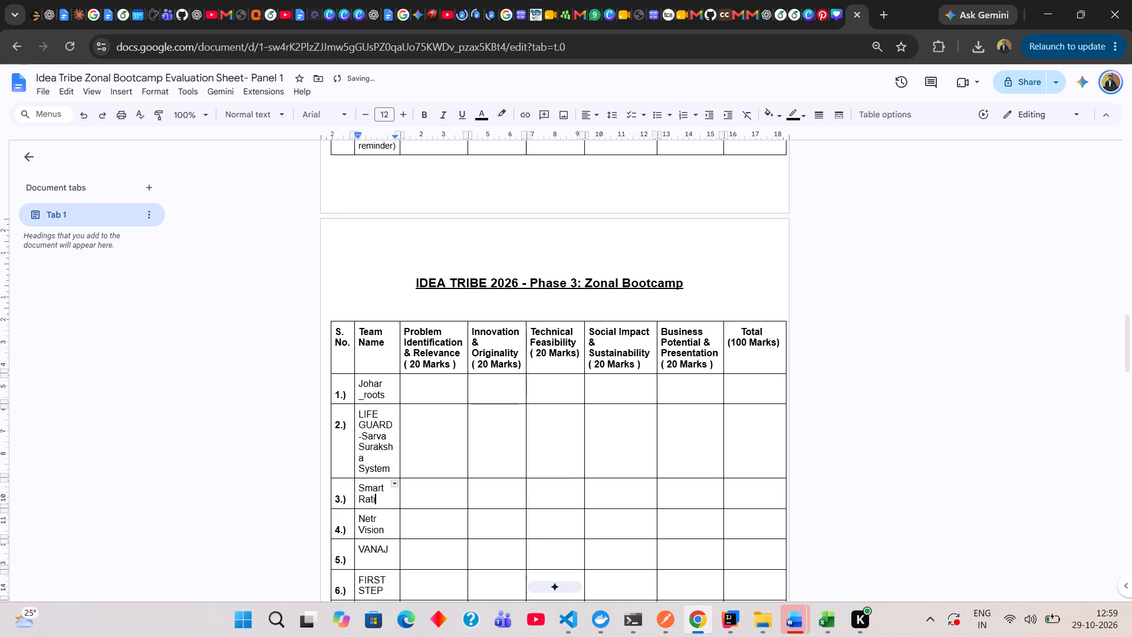
text(istribution ^)
key(BackSpace)
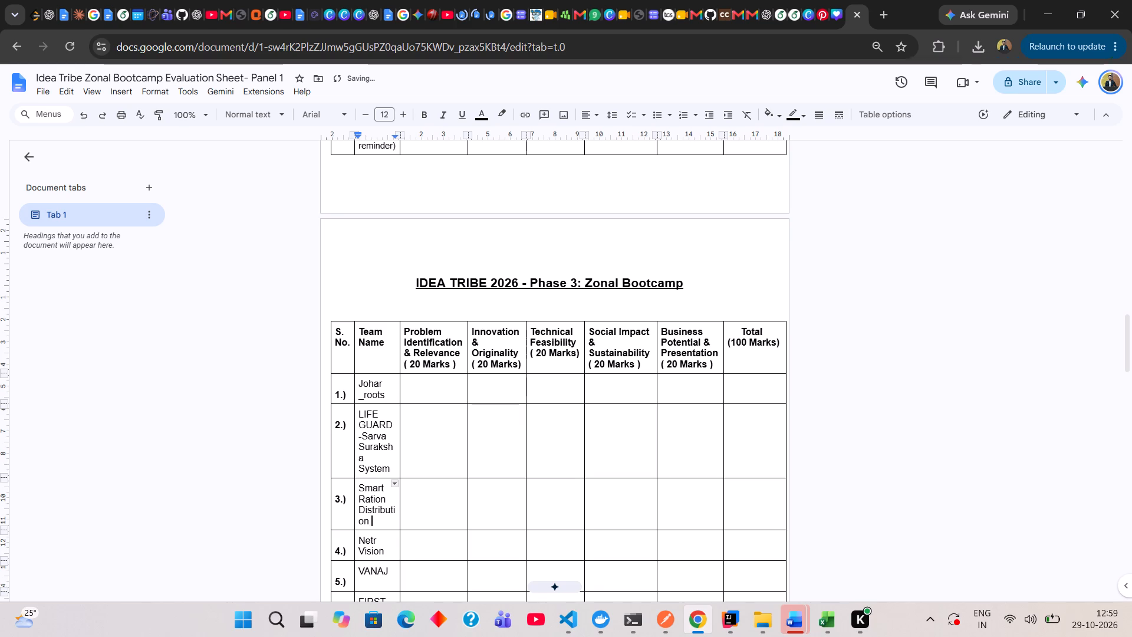
text(&)
key(space)
key(a)
text(nti)
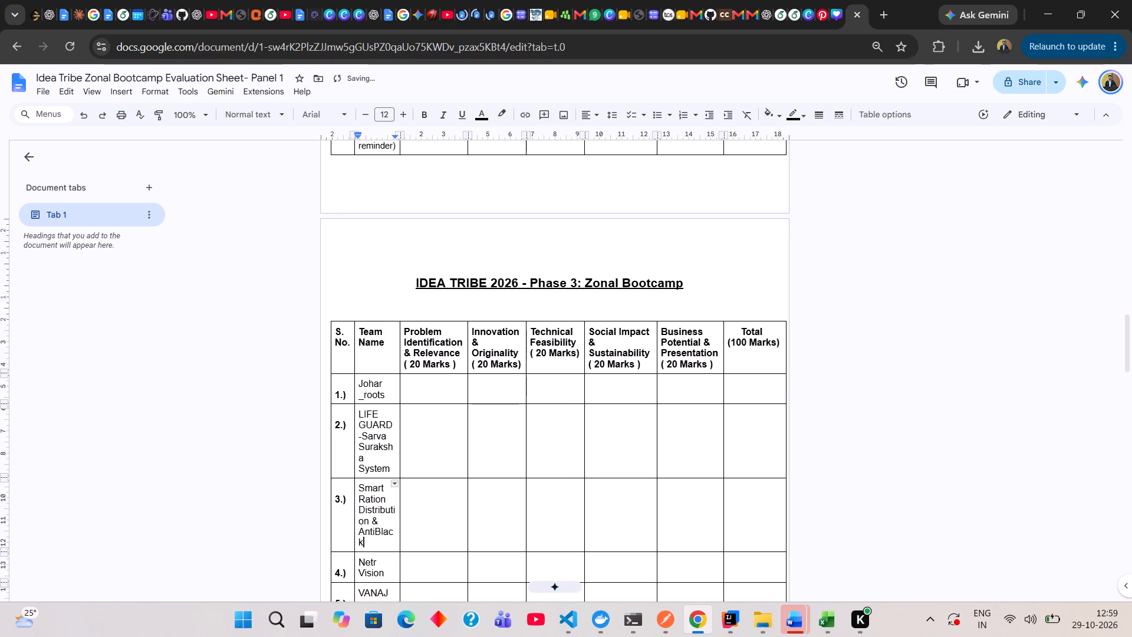
key(space)
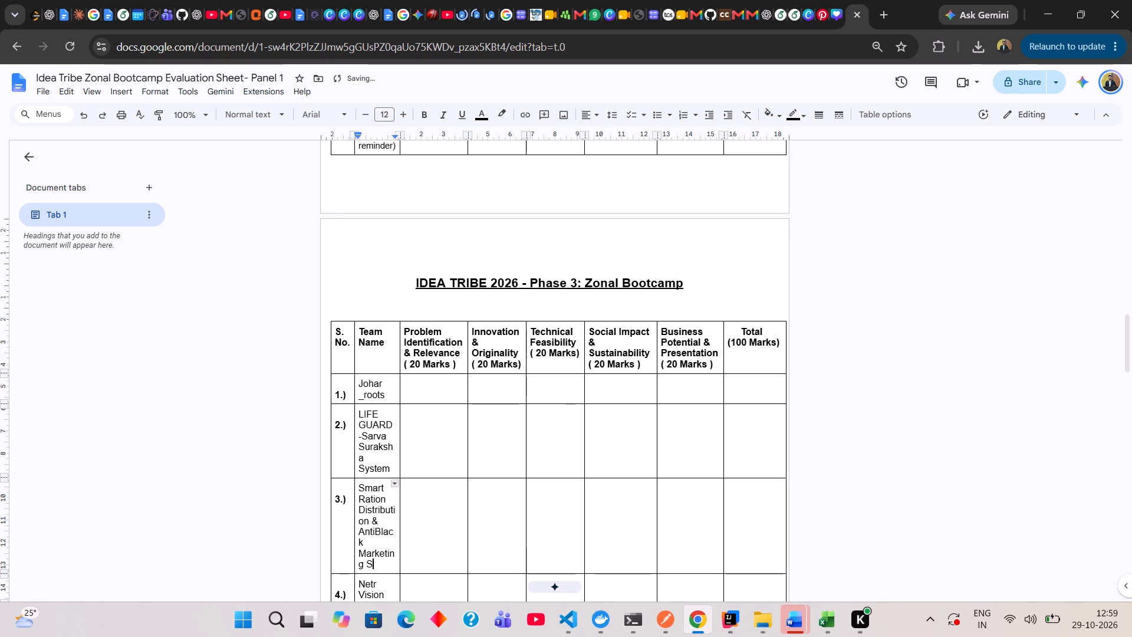
key(BackSpace)
key(s)
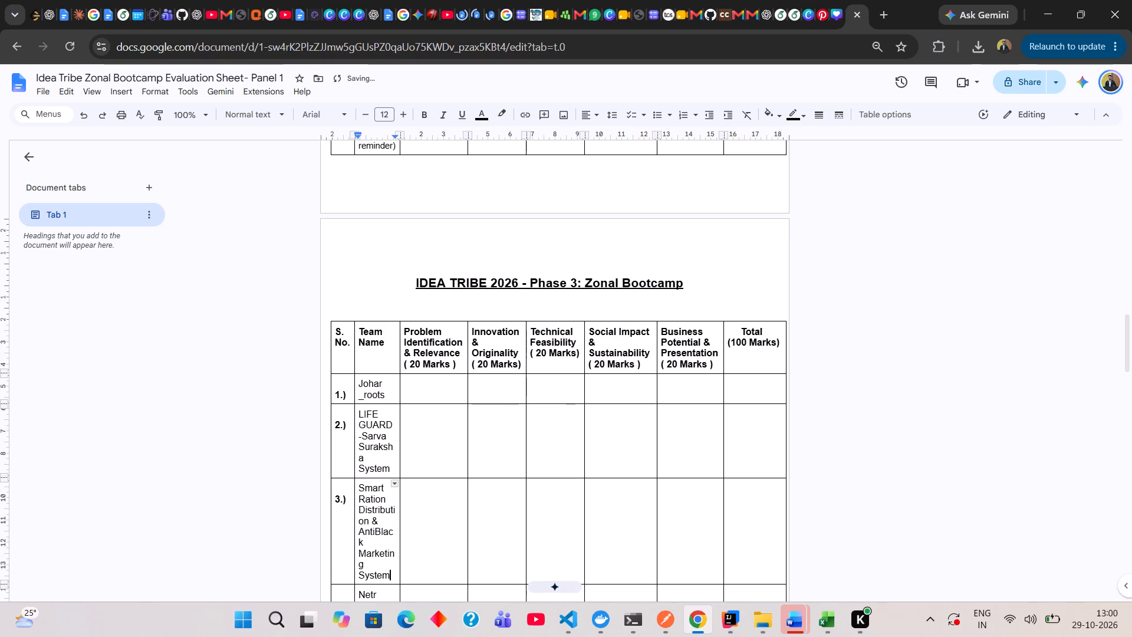
Reduce the font size of the full row 2 team name to 11.
drag(394, 467, 359, 412)
click(366, 117)
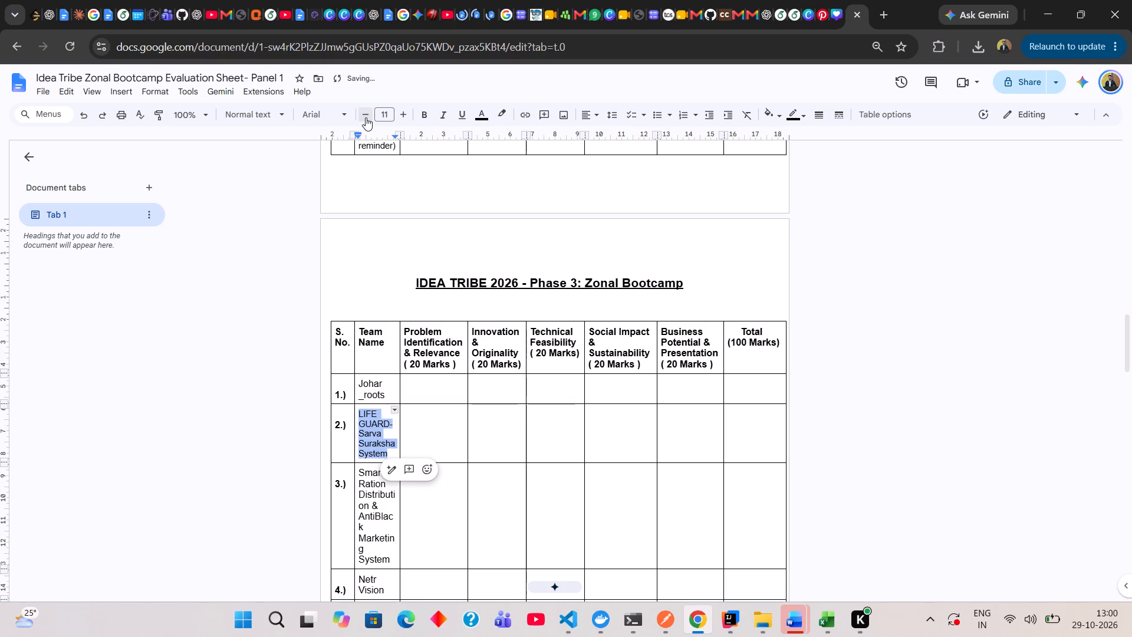
Reduce the font size of the full row 3 team name to 10.
drag(390, 559, 358, 467)
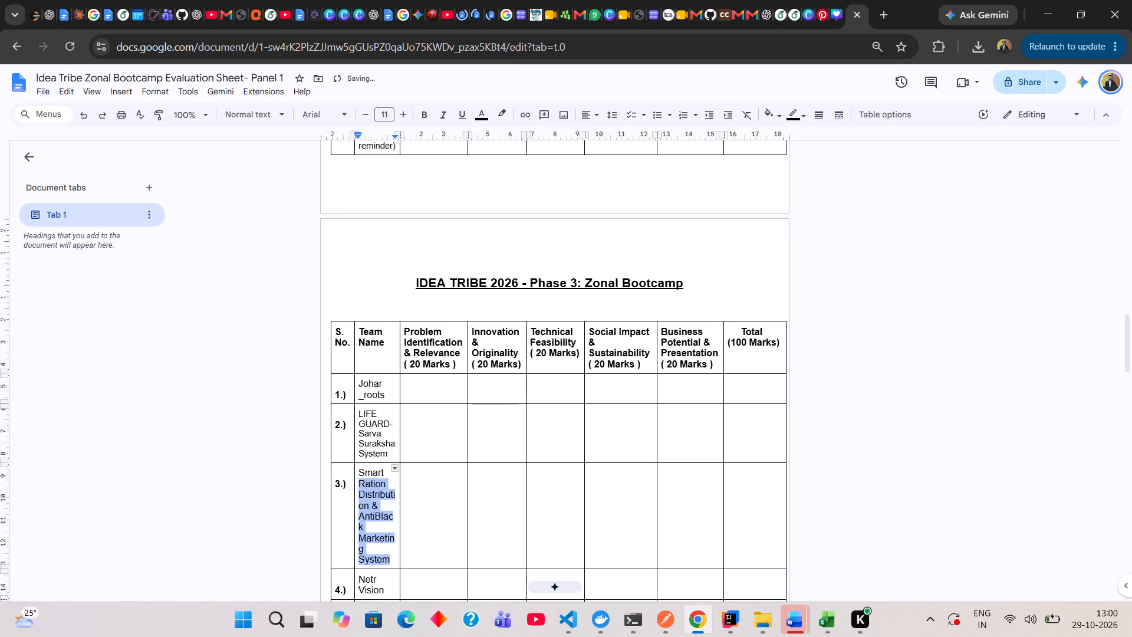
drag(358, 467, 357, 467)
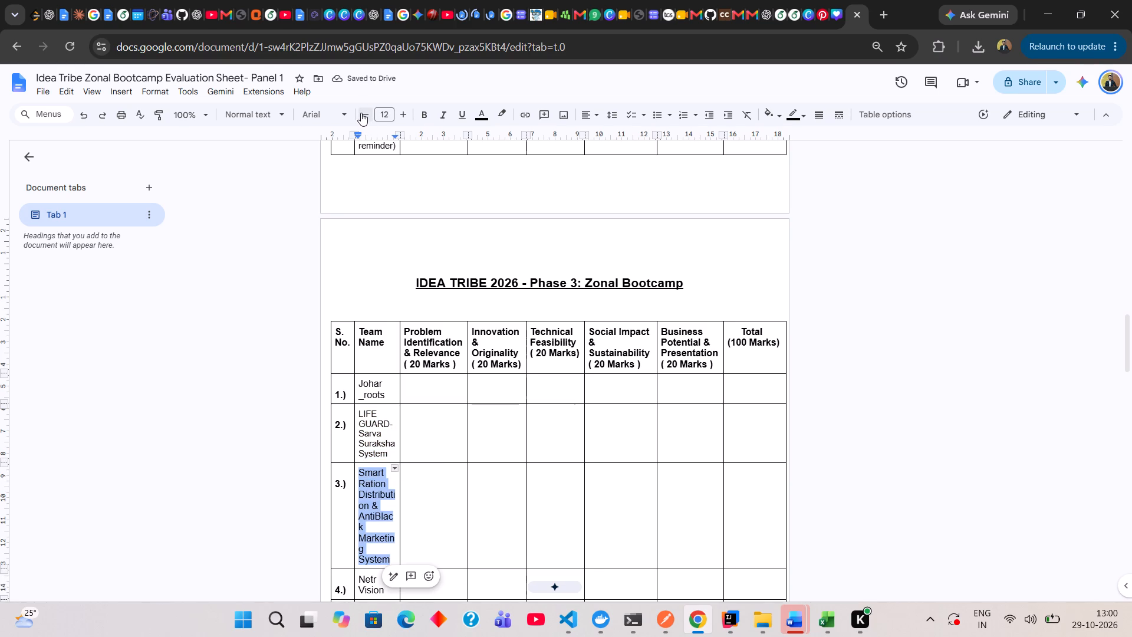
click(361, 113)
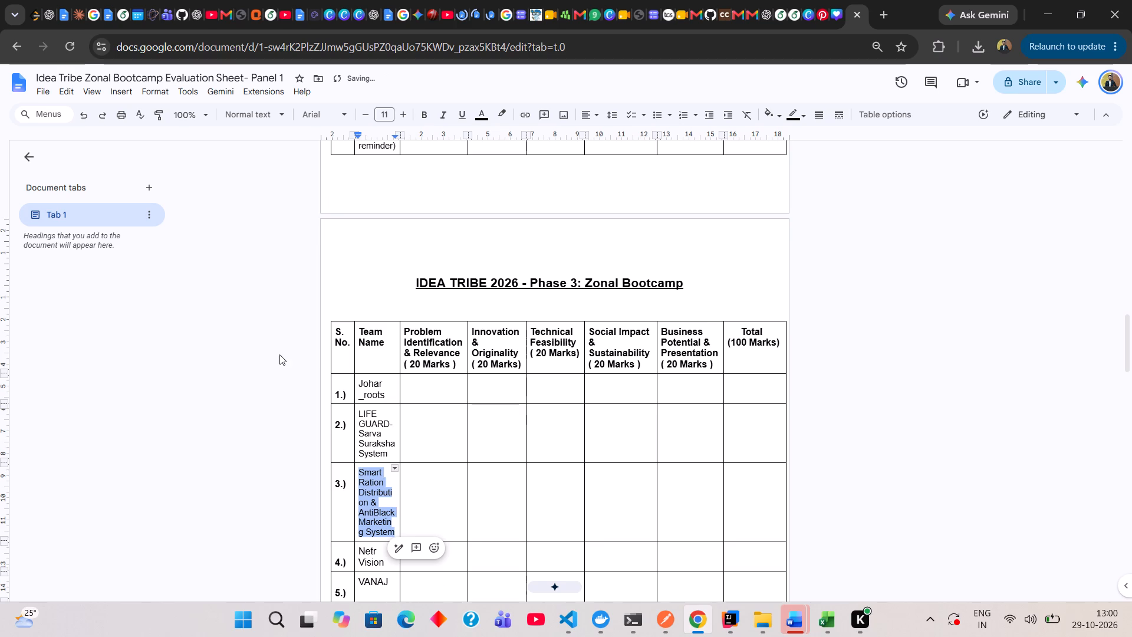
click(363, 112)
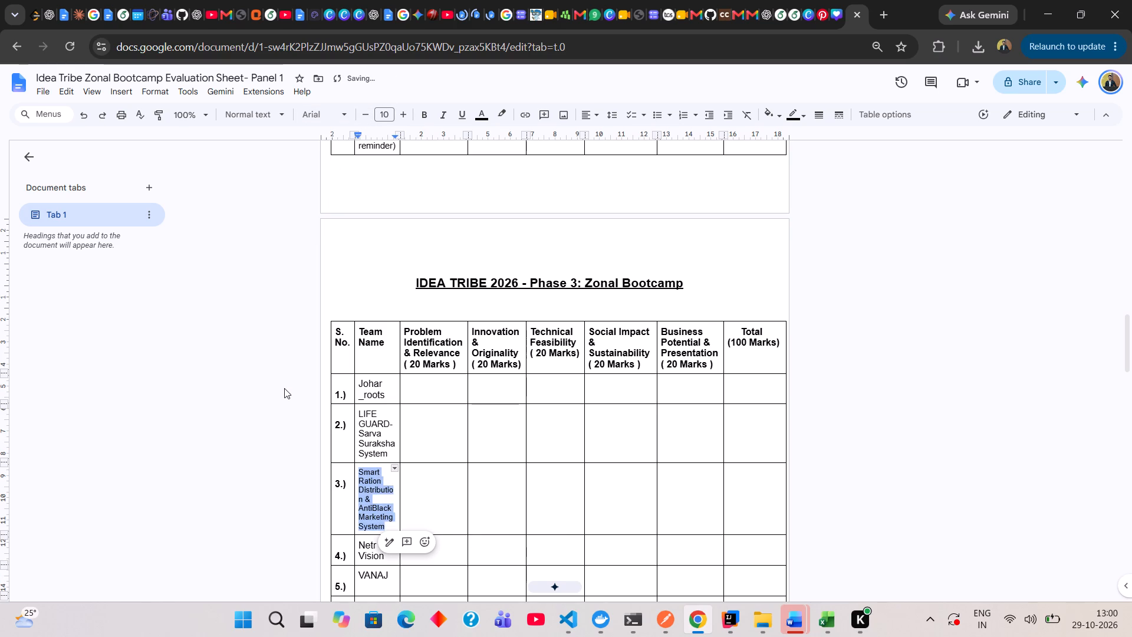
click(284, 388)
Replace the row 4 team name with "Van" and "Bazaar" on a second line.
scroll(284, 388, down, 1)
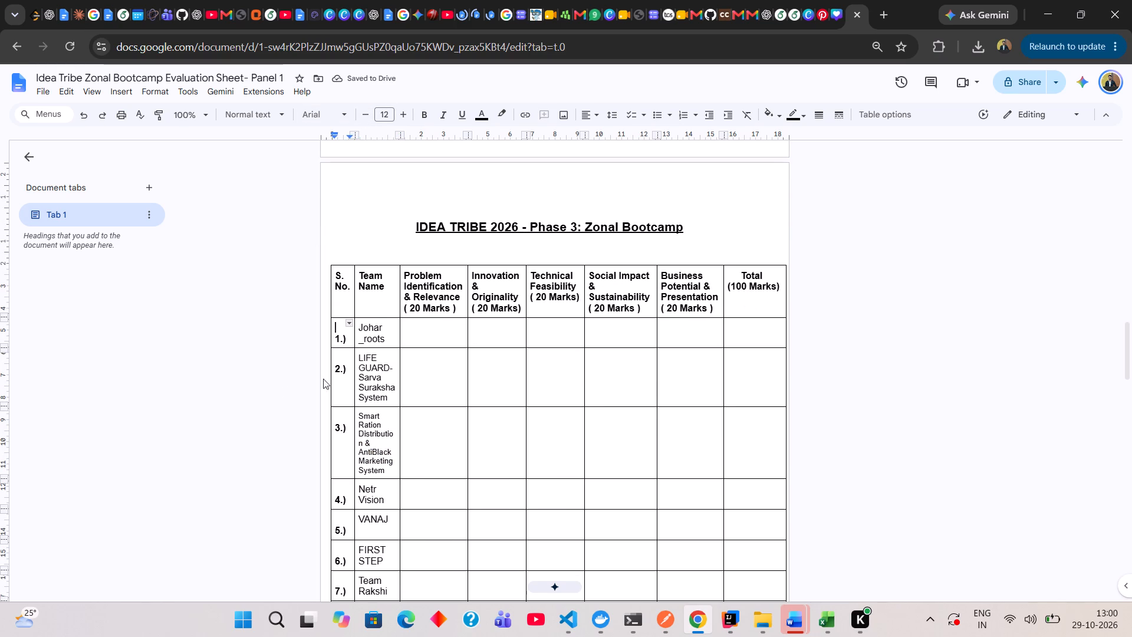
click(386, 500)
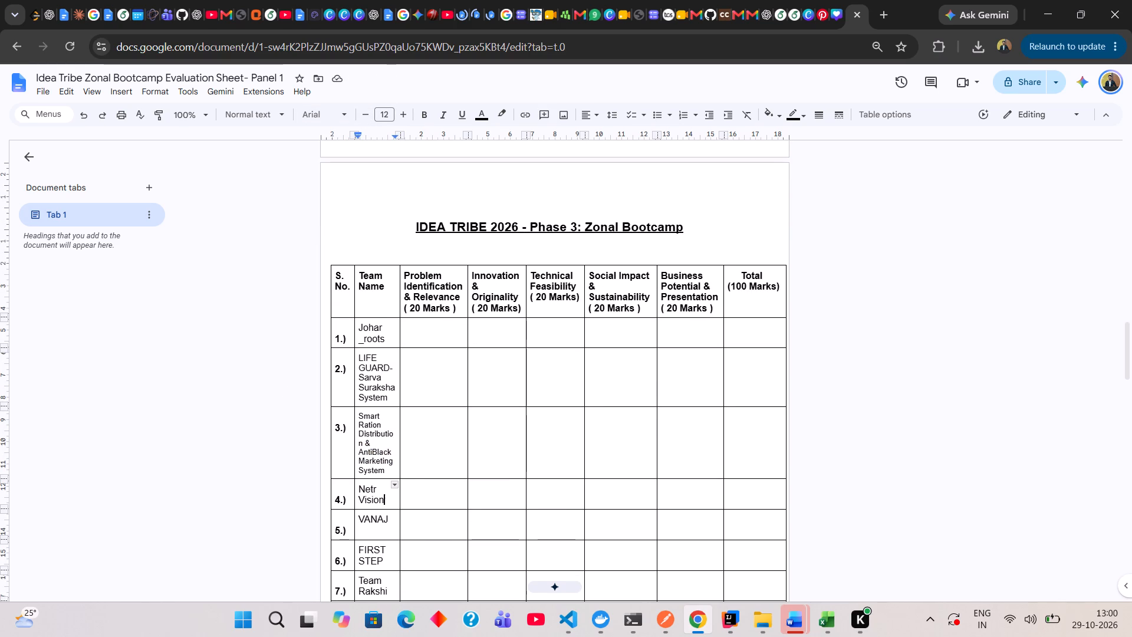
key(BackSpace)
key(BackSpace)
key(BackSpace)
key(BackSpace)
key(BackSpace)
key(BackSpace)
key(BackSpace)
key(BackSpace)
key(BackSpace)
key(BackSpace)
key(BackSpace)
key(Return)
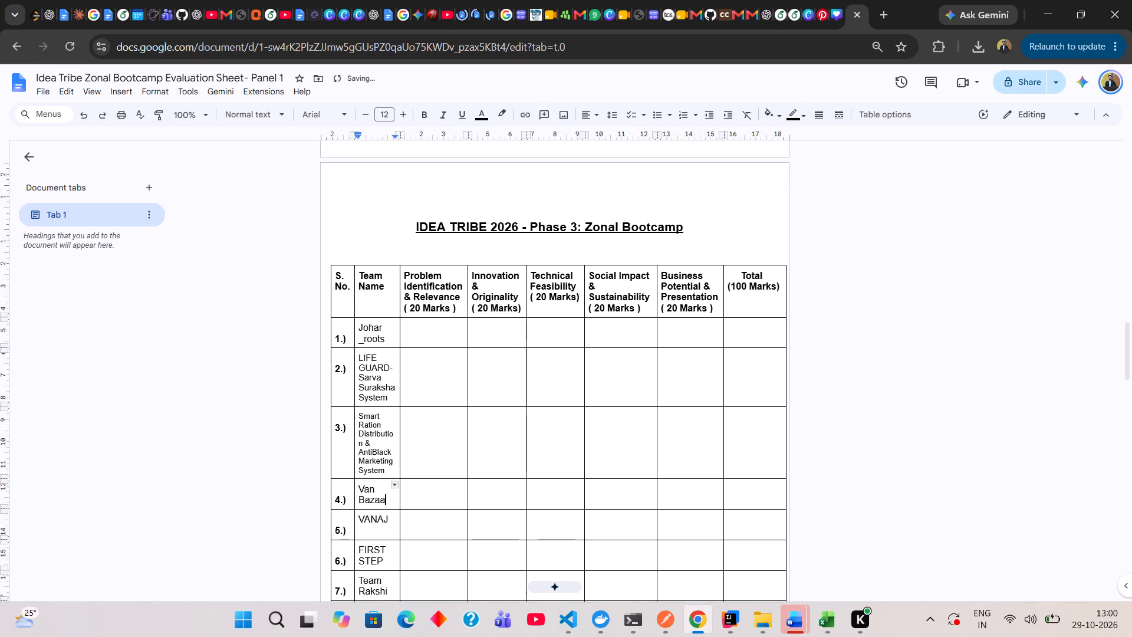
key(r)
Replace the row 5 team name with "Vansetu".
key(Down)
key(BackSpace)
key(BackSpace)
key(BackSpace)
key(BackSpace)
text(ansetu)
Replace the row 6 team name "FIRST STEP" with "Jan-Jaankari AI".
key(Down)
key(Down)
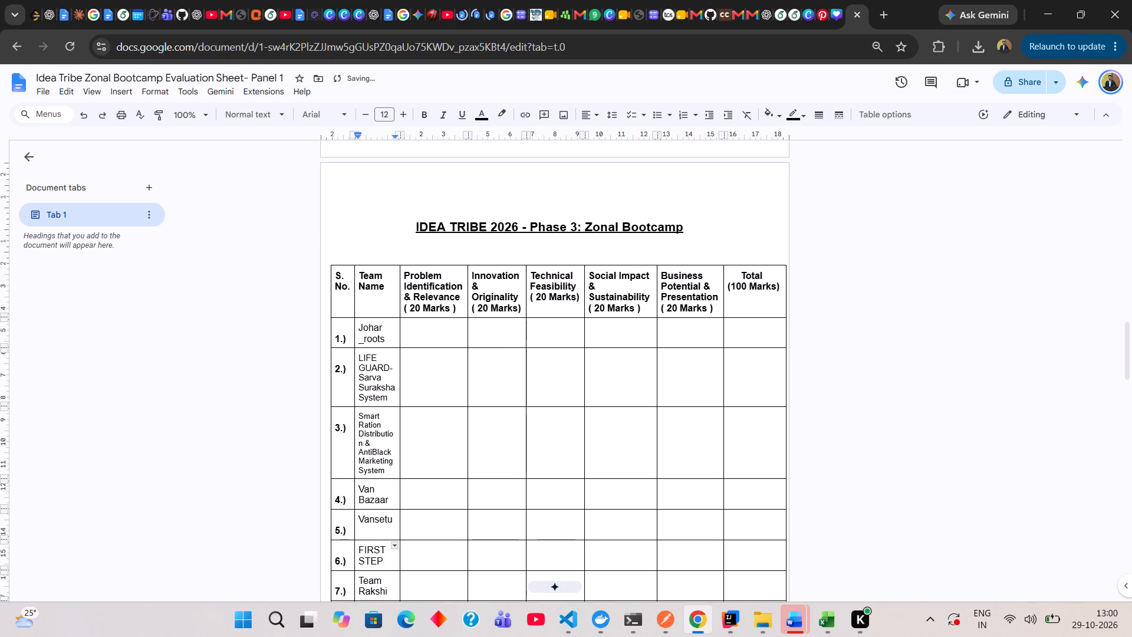
key(BackSpace)
key(BackSpace)
key(BackSpace)
key(BackSpace)
key(BackSpace)
key(BackSpace)
key(BackSpace)
key(BackSpace)
key(BackSpace)
key(BackSpace)
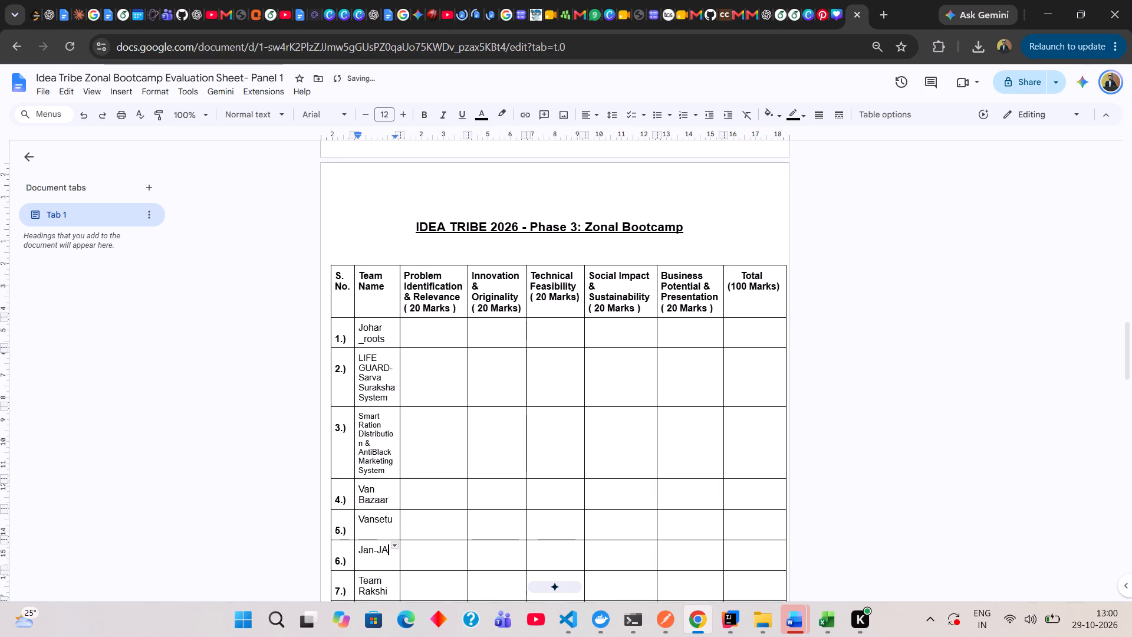
key(BackSpace)
text(aankari)
Replace the row 7 team name with "GROUP" and an "A" indented by spaces on a second line.
key(Down)
key(Down)
key(BackSpace)
key(BackSpace)
key(BackSpace)
key(BackSpace)
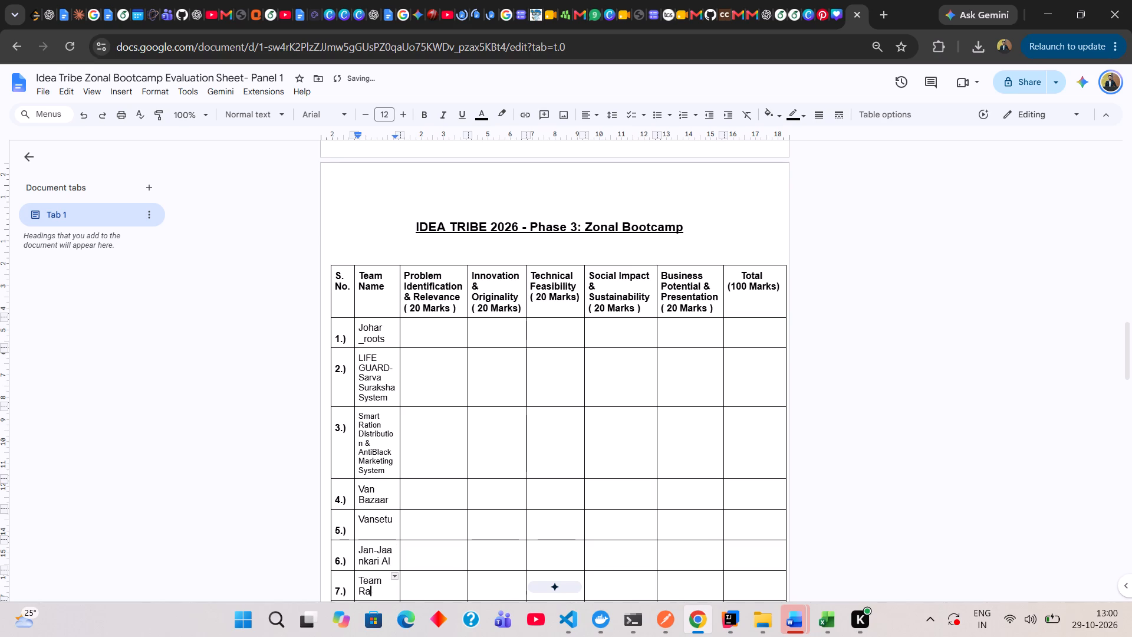
key(BackSpace)
key(BackSpace)
key(BackSpace)
key(BackSpace)
key(BackSpace)
key(BackSpace)
key(BackSpace)
key(BackSpace)
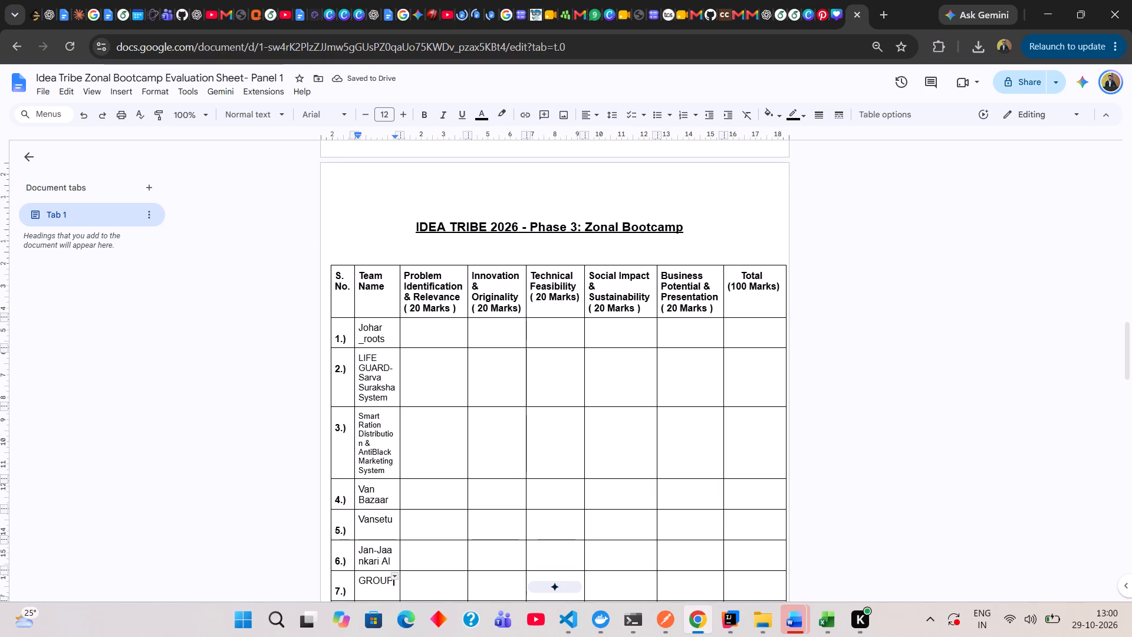
key(Return)
key(a)
key(BackSpace)
key(space)
key(space)
key(space)
key(space)
key(space)
key(space)
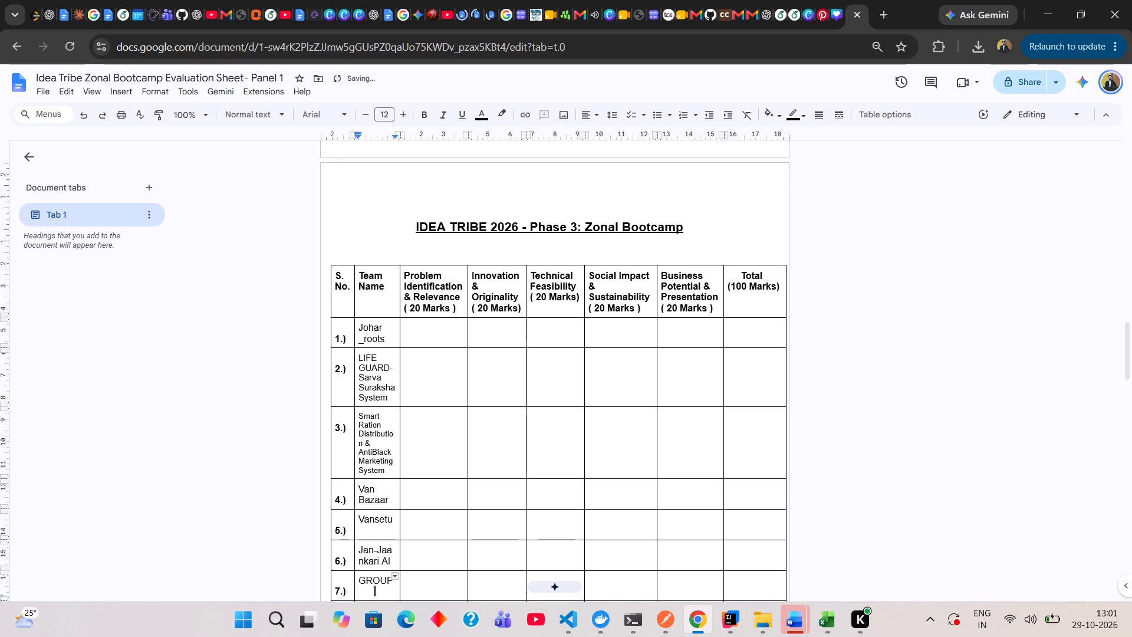
Replace the row 8 team name "Root Rise" with "GROUP" and a "B" indented by spaces on a second line.
key(Down)
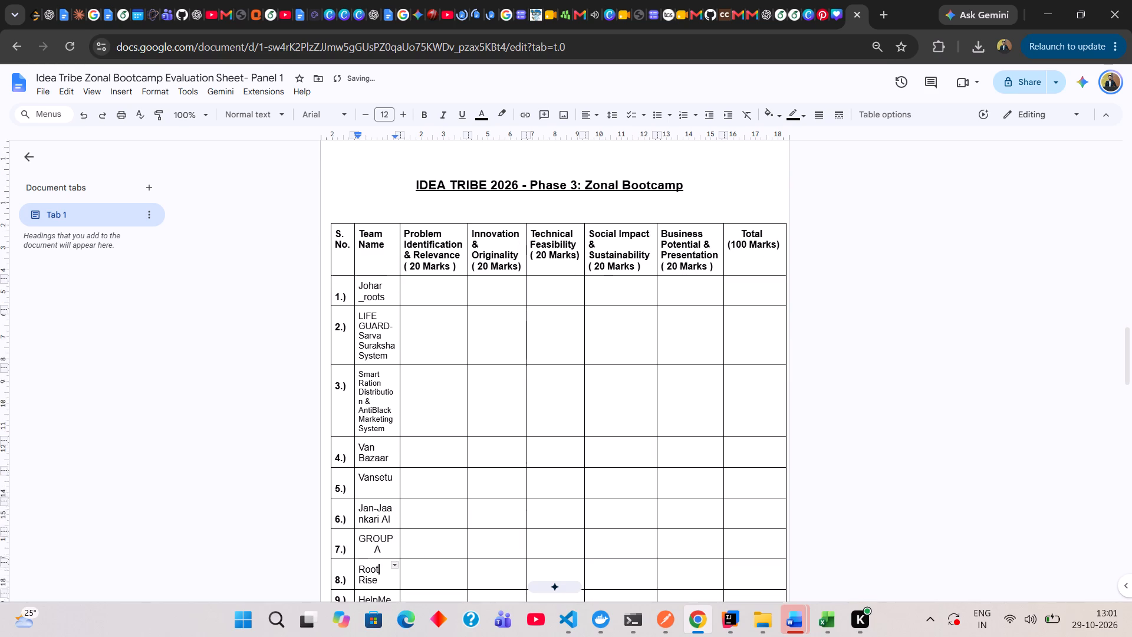
key(Down)
key(BackSpace)
key(BackSpace)
key(BackSpace)
key(BackSpace)
key(BackSpace)
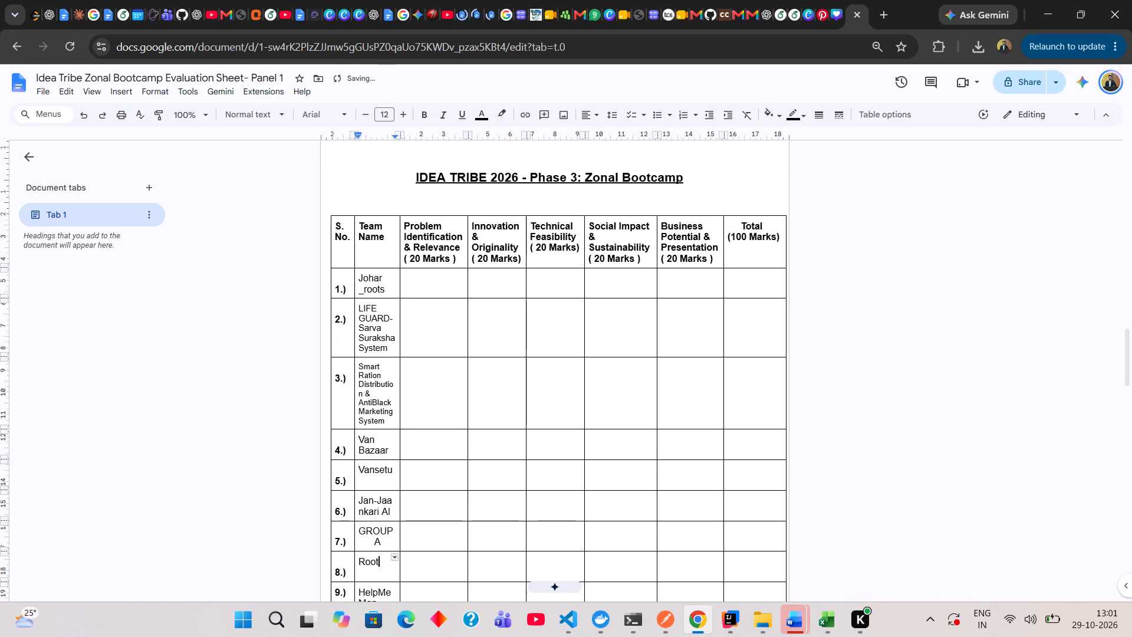
key(BackSpace)
key(BackSpace)
key(BackSpace)
key(BackSpace)
key(BackSpace)
text(UP)
key(Return)
key(space)
key(space)
key(space)
key(space)
key(space)
key(space)
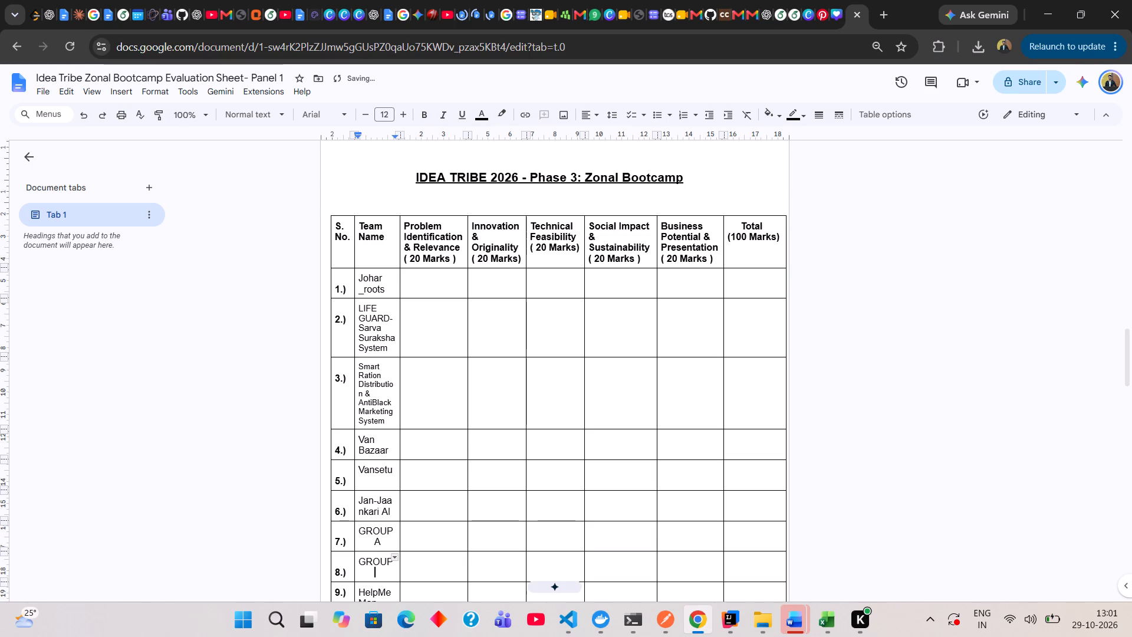
key(b)
key(Down)
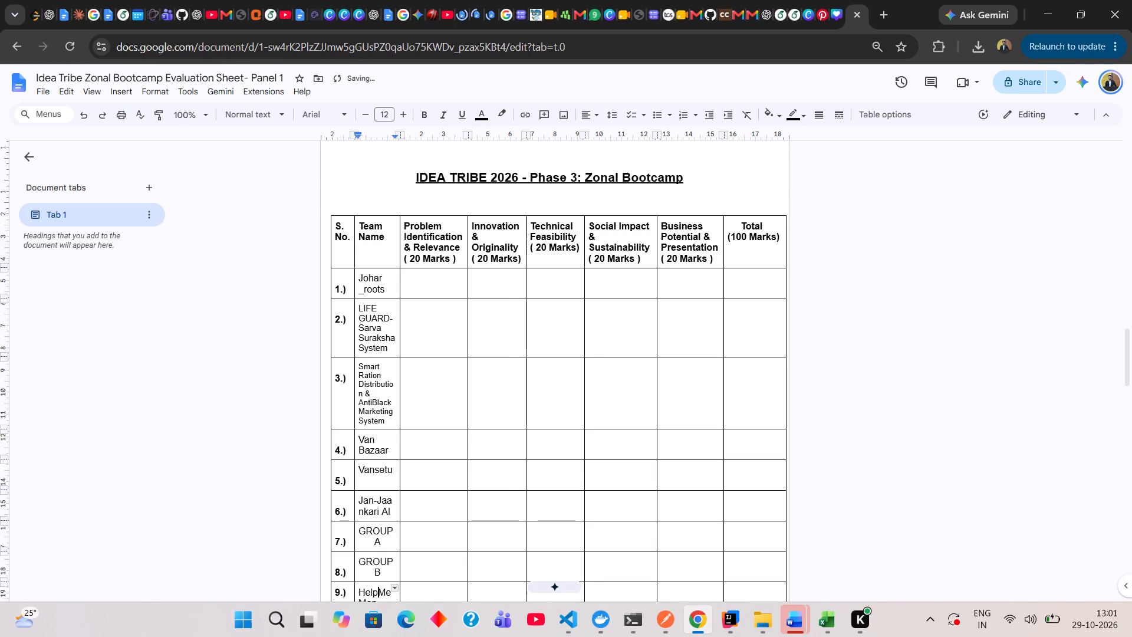
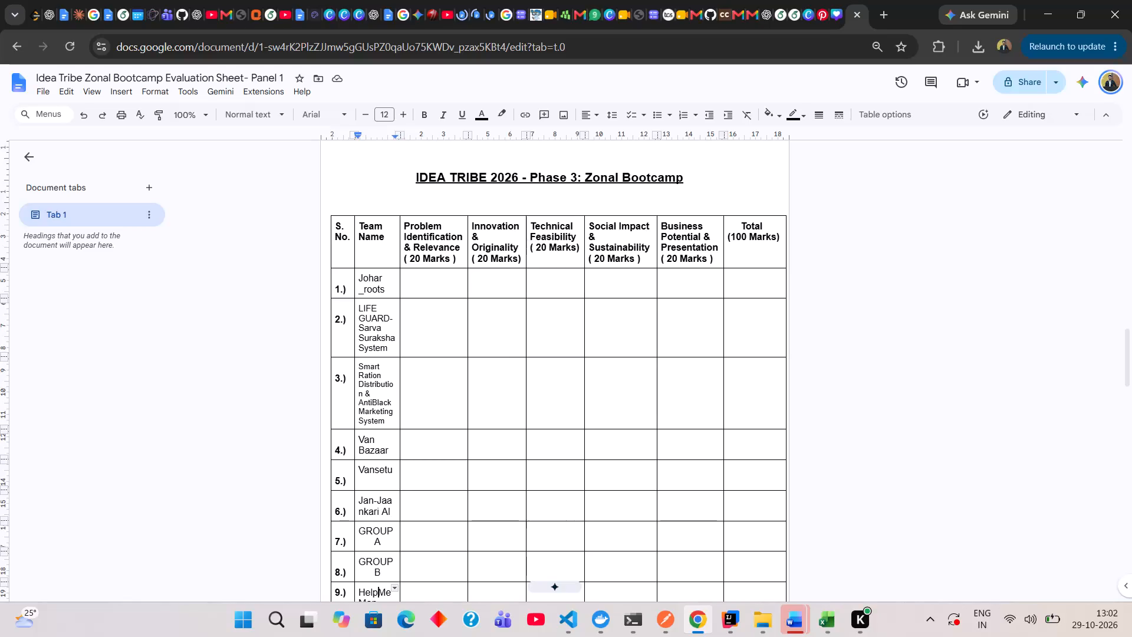
Copy the "GROUP B" entry over the row 9 team name and change its letter to "C".
scroll(383, 447, down, 2)
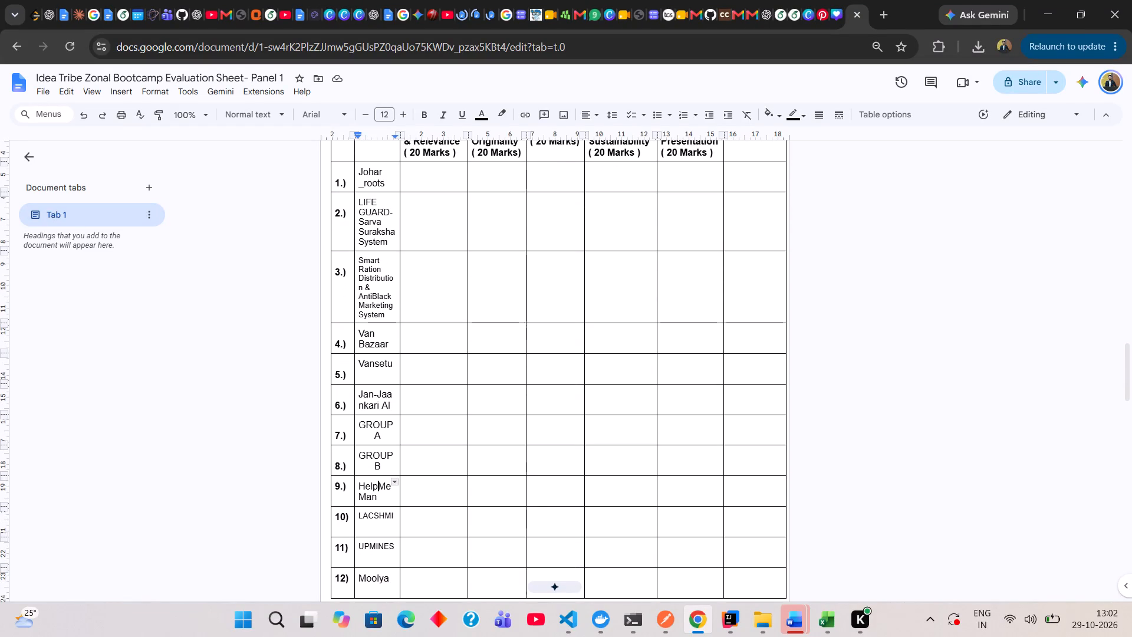
drag(381, 467, 361, 458)
key(ctrl+c)
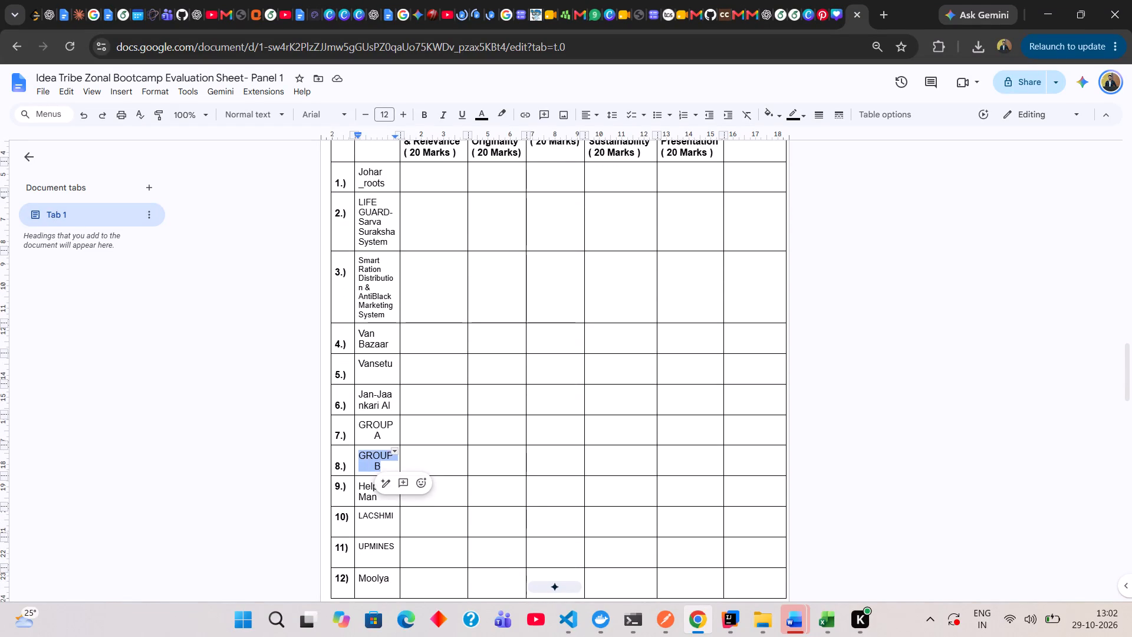
click(381, 498)
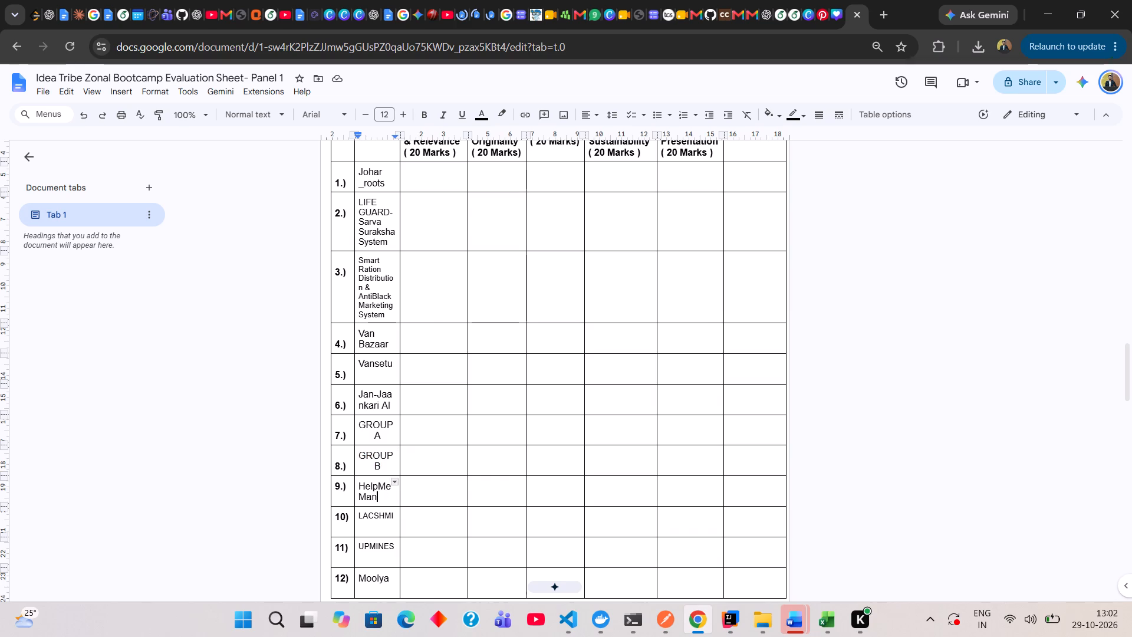
key(ctrl+a)
click(381, 498)
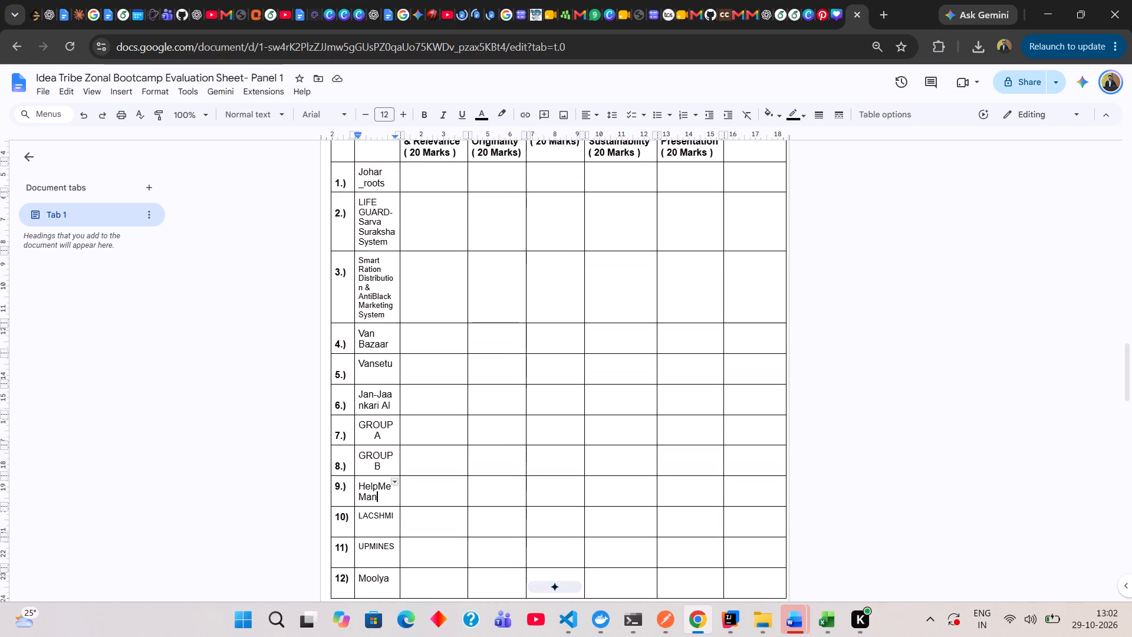
drag(381, 498, 360, 485)
key(ctrl+v)
key(BackSpace)
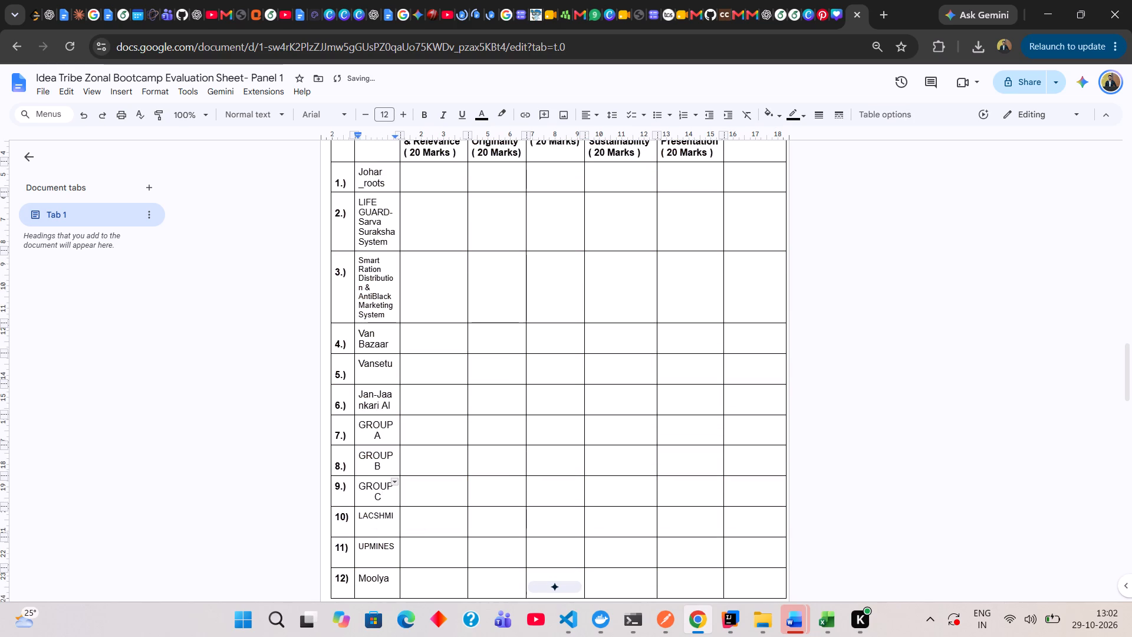
Paste the copied group entry over the row 10 team name "LACSHMI" and change its letter to "D".
drag(394, 516, 359, 517)
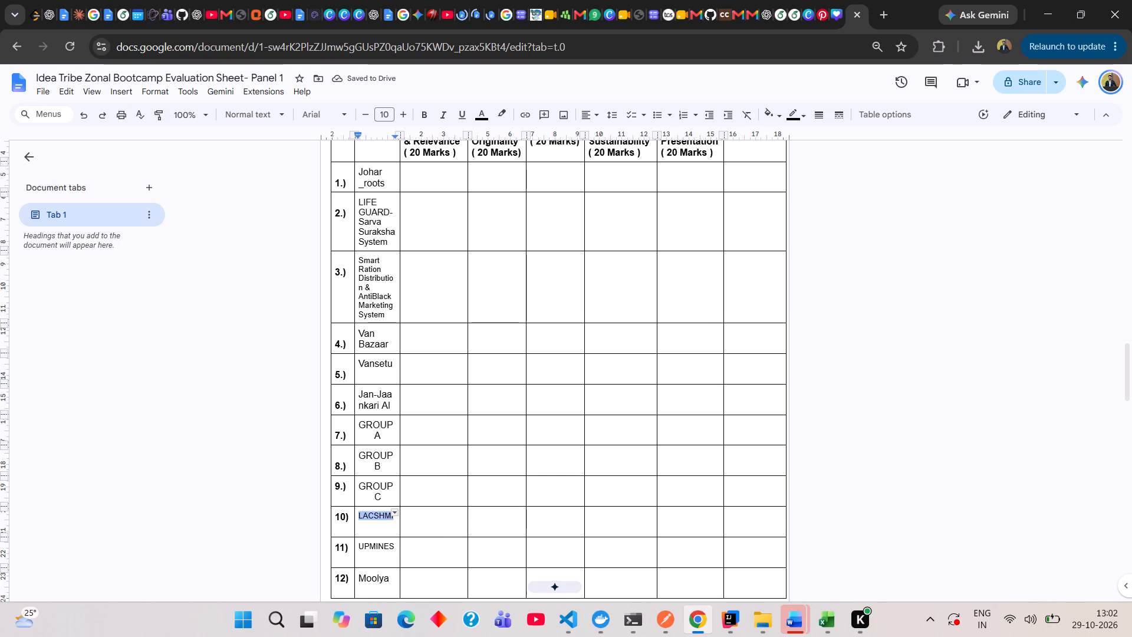
key(ctrl+v)
key(BackSpace)
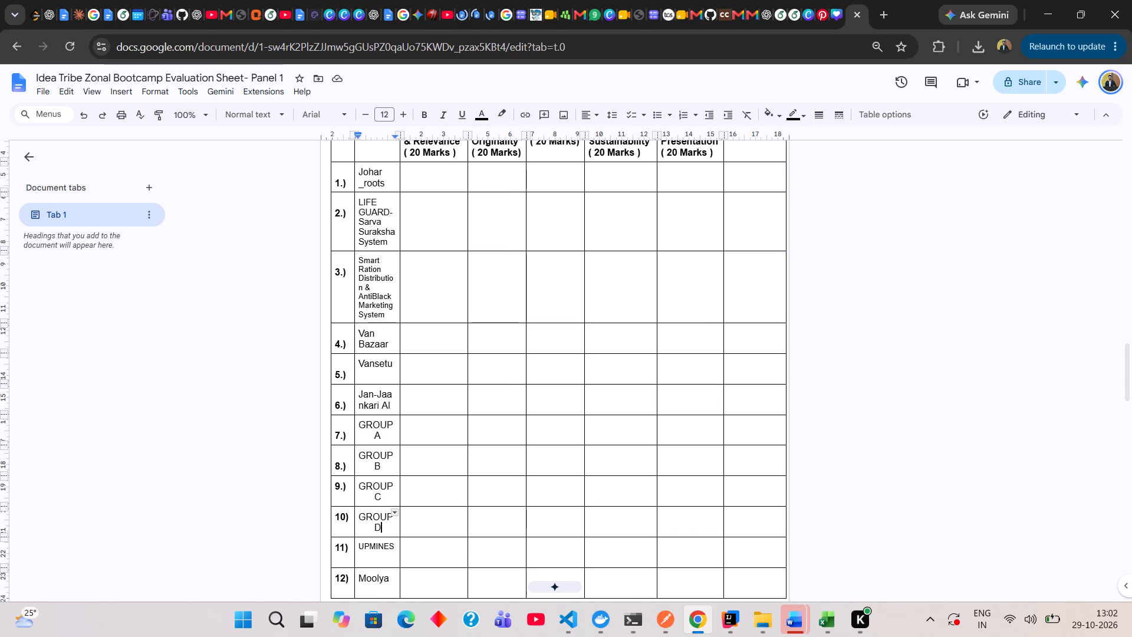
Replace the row 11 team name "UPMINES" with "Thought Titans" on two lines at font size 12.
click(393, 560)
key(BackSpace)
key(BackSpace)
key(BackSpace)
key(BackSpace)
key(BackSpace)
key(BackSpace)
key(BackSpace)
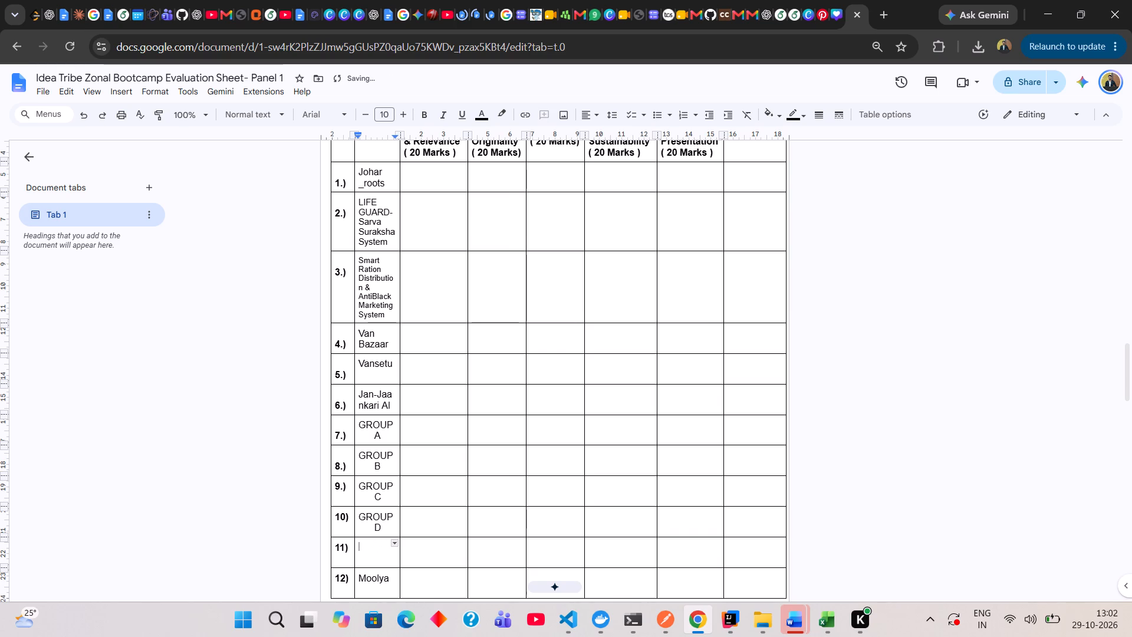
double_click(403, 108)
key(Return)
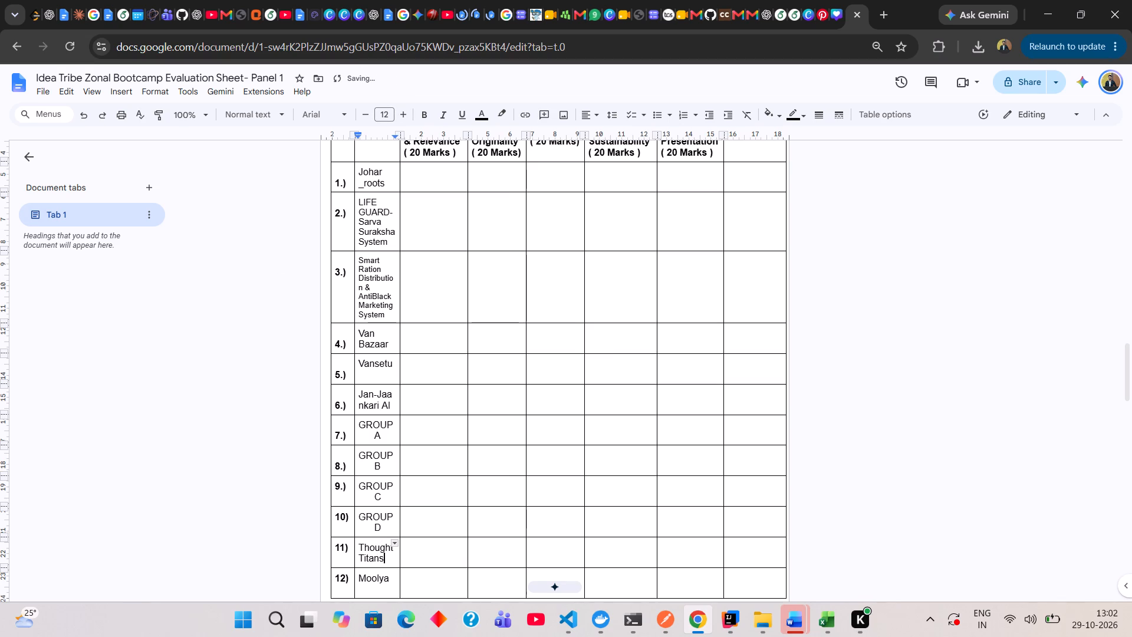
Replace the row 12 team name "Moolya" with "Geomitra".
key(Down)
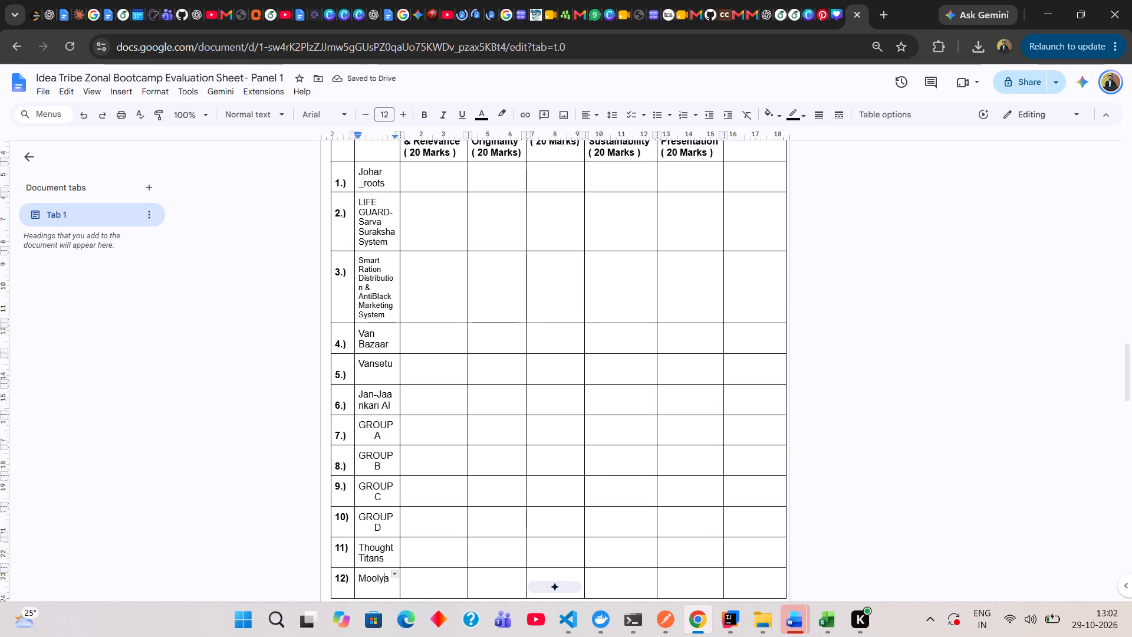
key(Right)
key(BackSpace)
key(BackSpace)
key(BackSpace)
key(BackSpace)
key(BackSpace)
key(BackSpace)
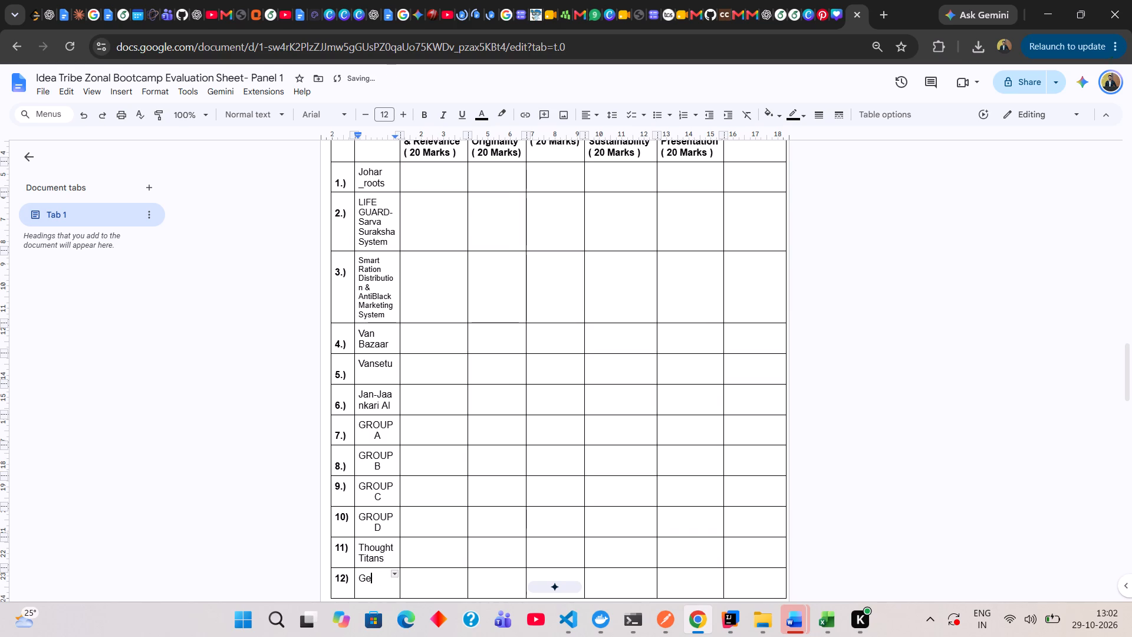
text(mitra)
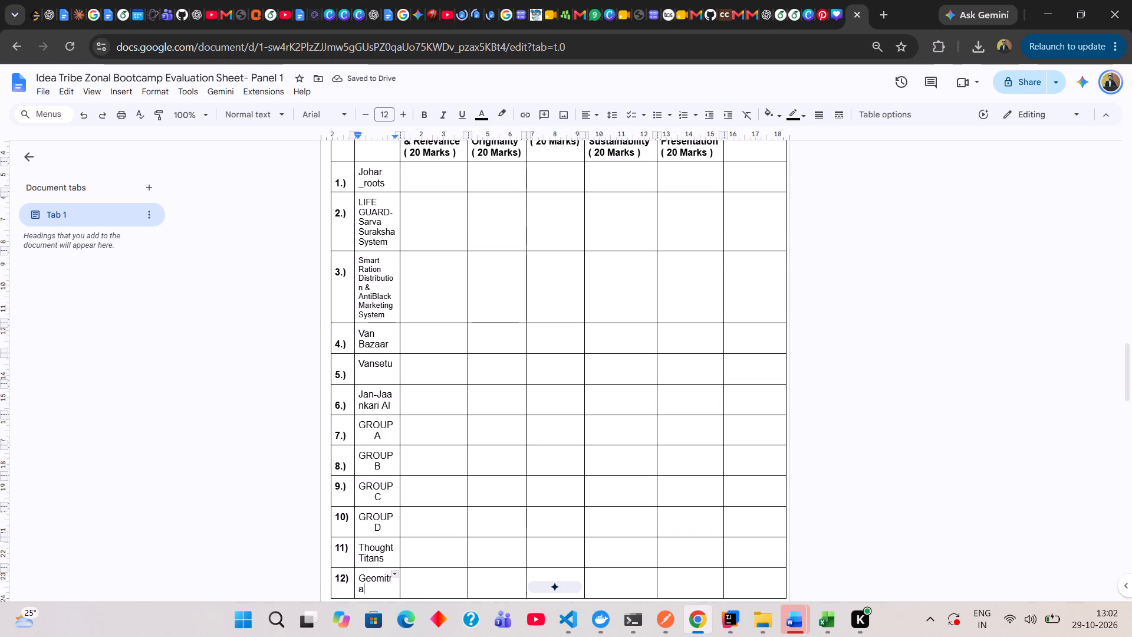
Reduce the font size of "Geomitra" in row 12 by one step so it fits on one line.
scroll(376, 316, down, 1)
drag(382, 498, 366, 494)
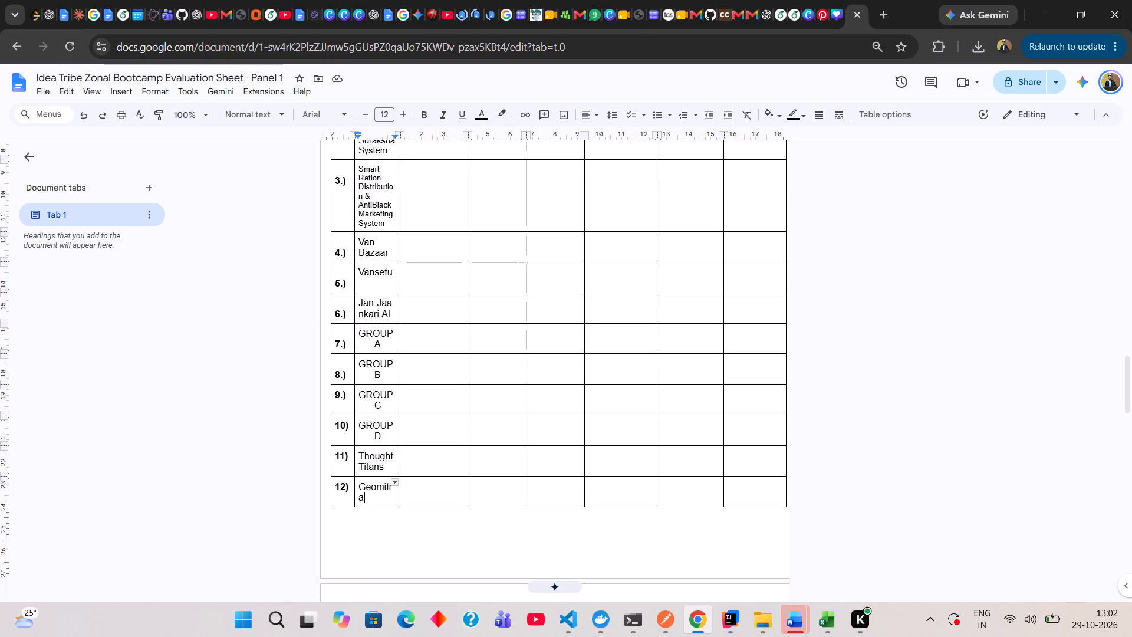
drag(366, 494, 360, 490)
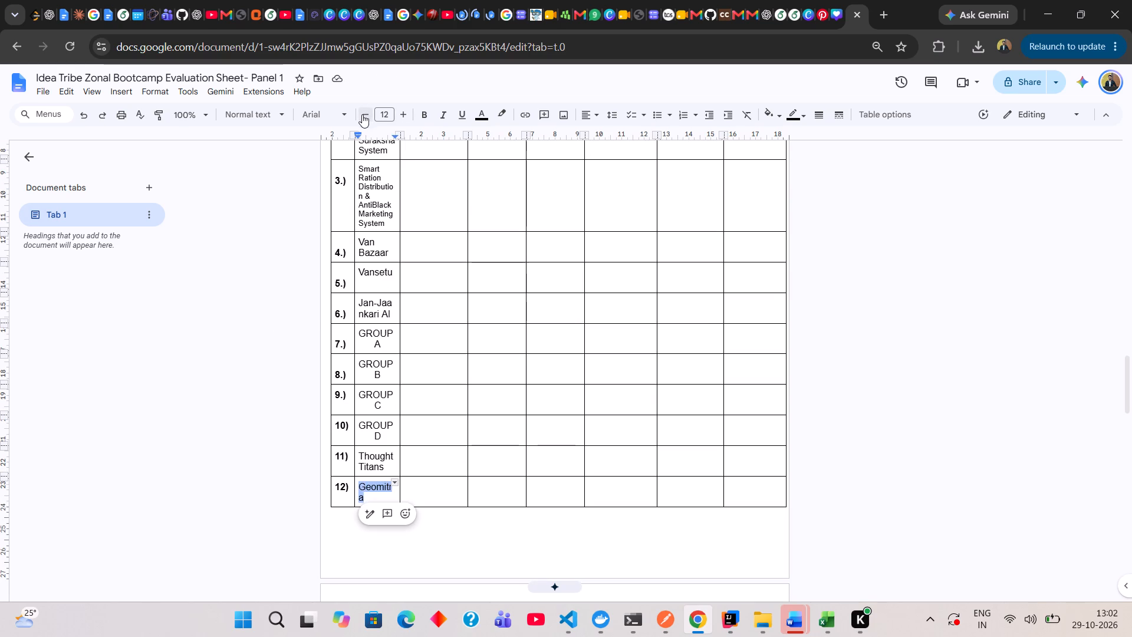
click(362, 114)
click(311, 322)
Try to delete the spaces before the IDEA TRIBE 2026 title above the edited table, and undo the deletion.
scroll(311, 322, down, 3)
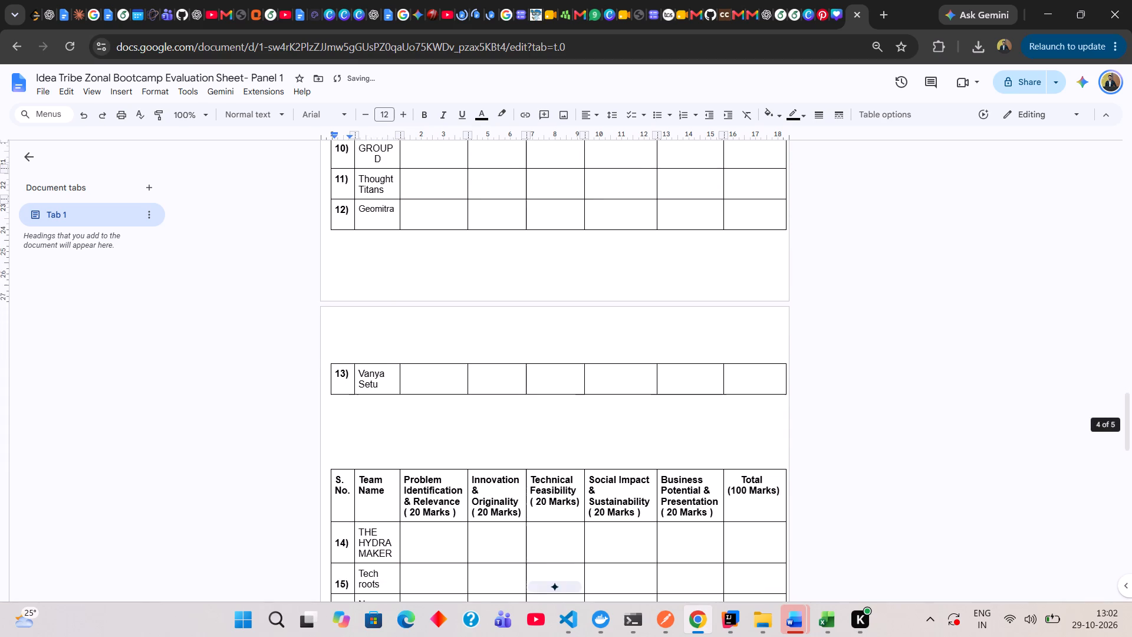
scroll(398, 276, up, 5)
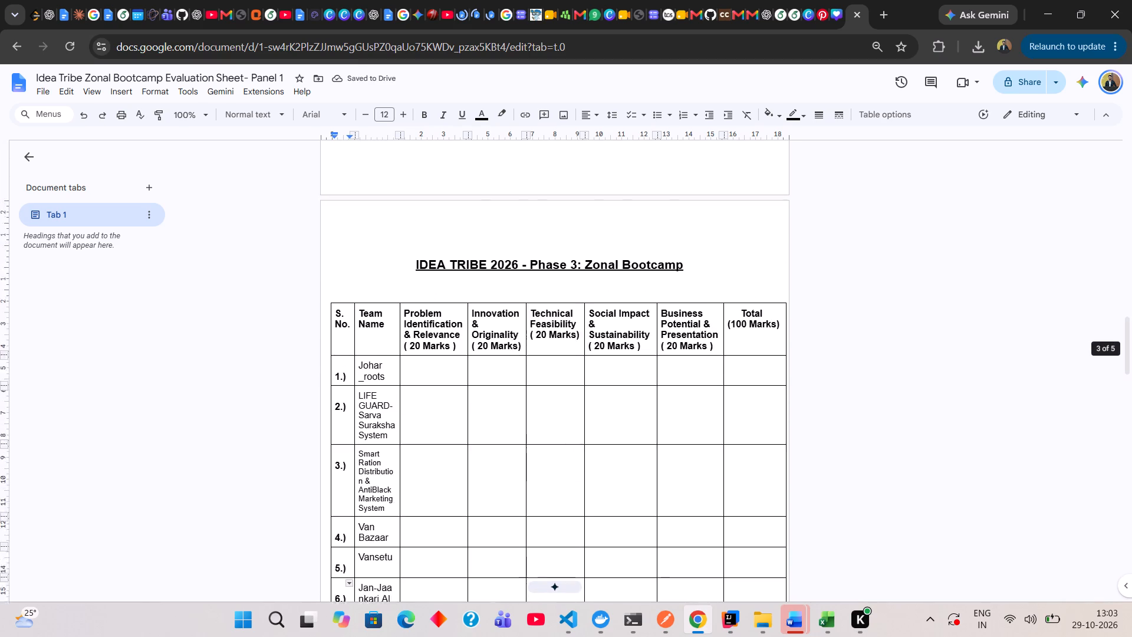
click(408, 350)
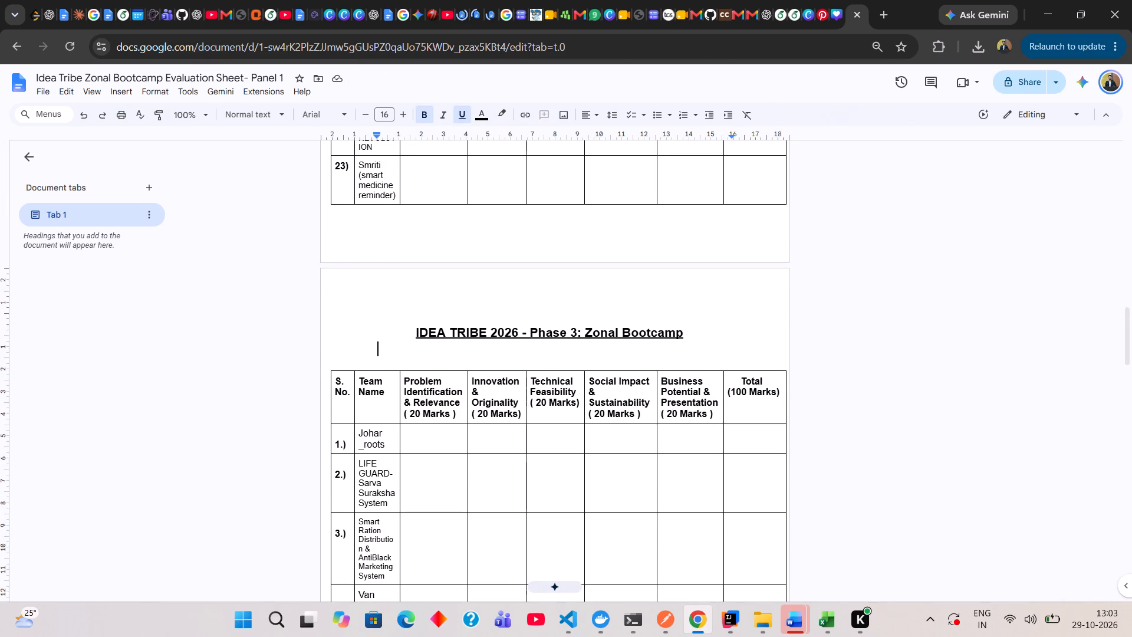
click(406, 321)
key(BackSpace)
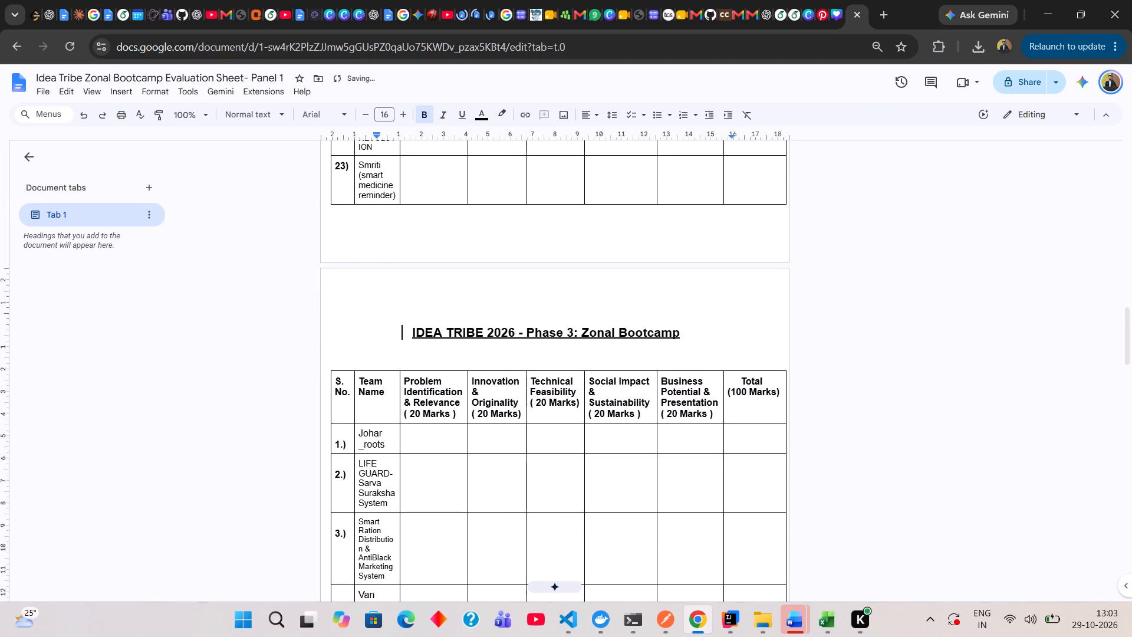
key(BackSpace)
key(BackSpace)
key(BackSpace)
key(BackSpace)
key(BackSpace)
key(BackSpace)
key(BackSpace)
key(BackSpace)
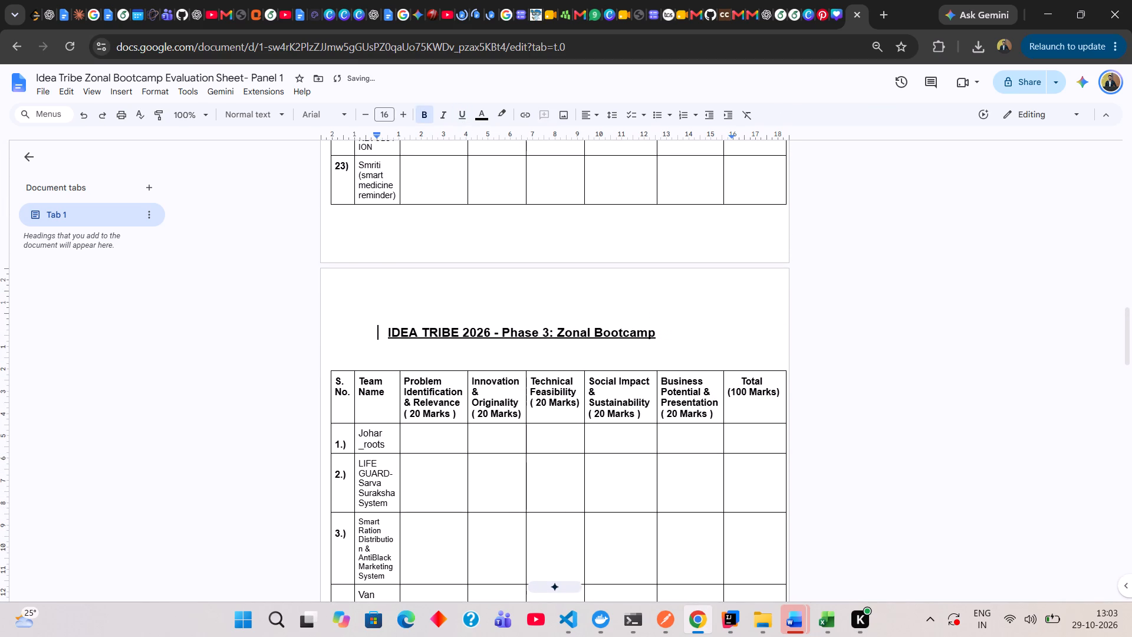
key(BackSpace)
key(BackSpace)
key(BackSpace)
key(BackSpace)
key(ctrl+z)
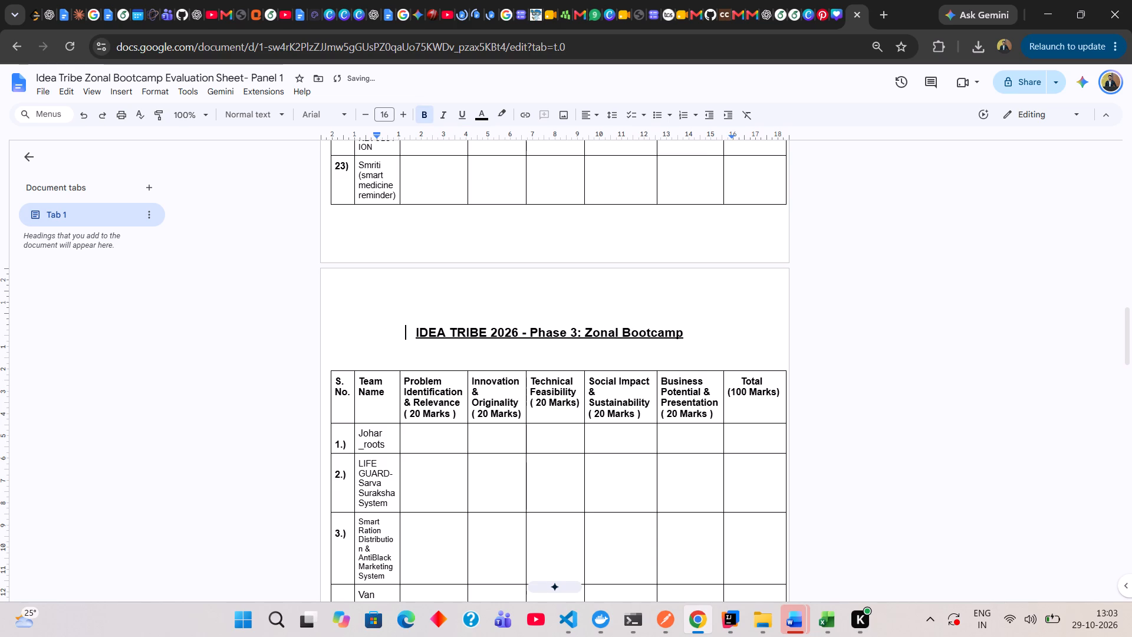
Delete the empty line between the IDEA TRIBE 2026 title and the edited table to pull row 13 onto the same page.
scroll(406, 321, down, 5)
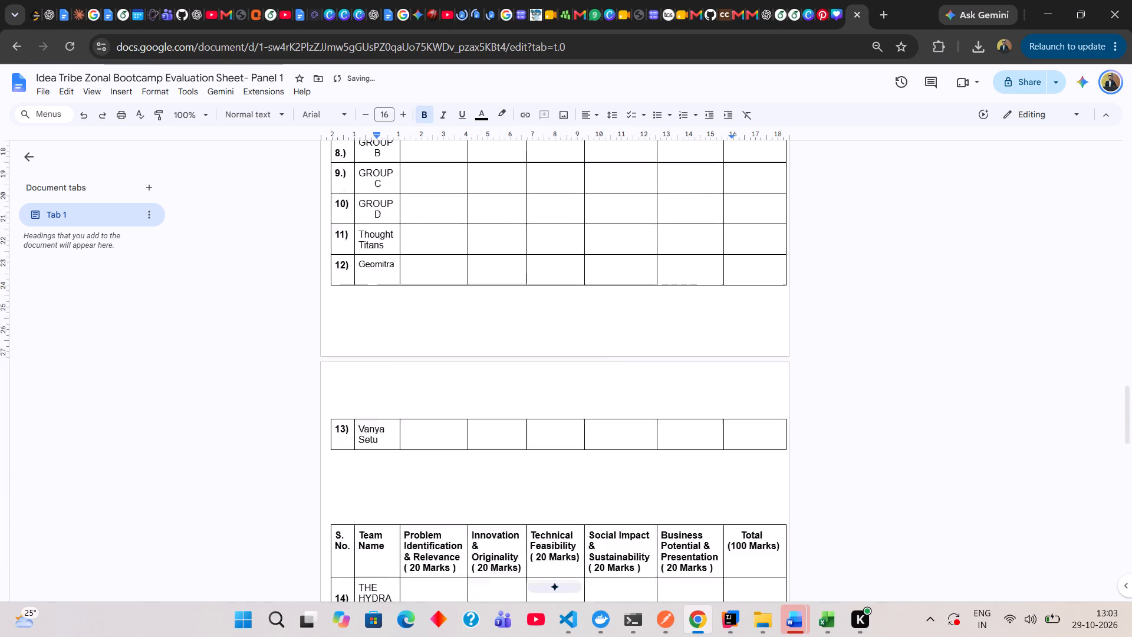
scroll(406, 321, up, 4)
scroll(406, 321, down, 4)
scroll(406, 321, up, 2)
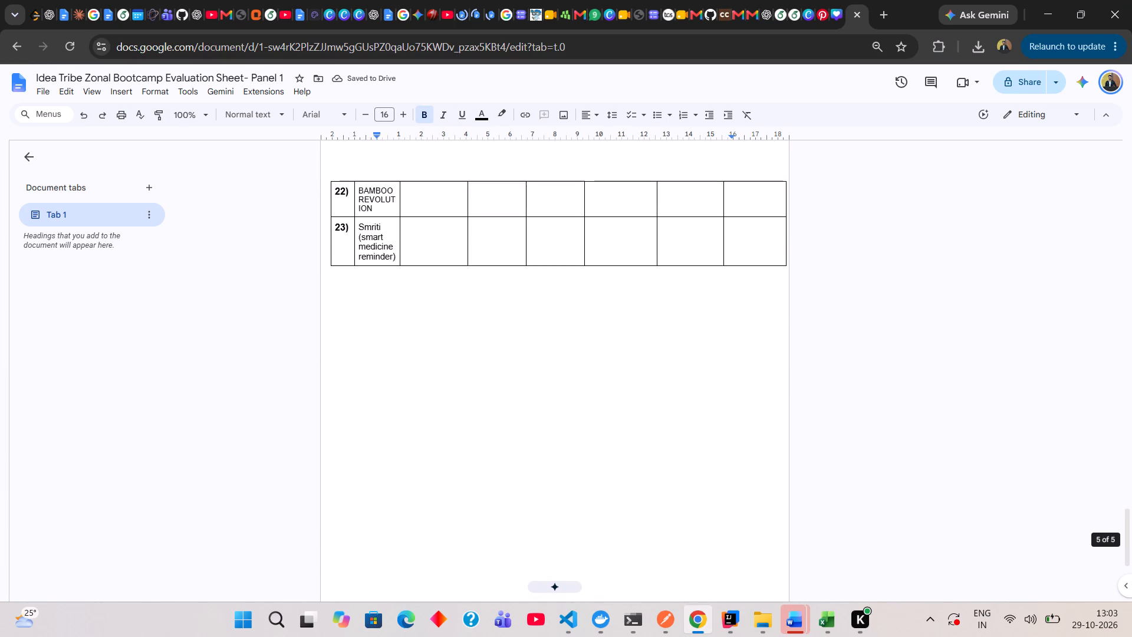
scroll(406, 321, up, 4)
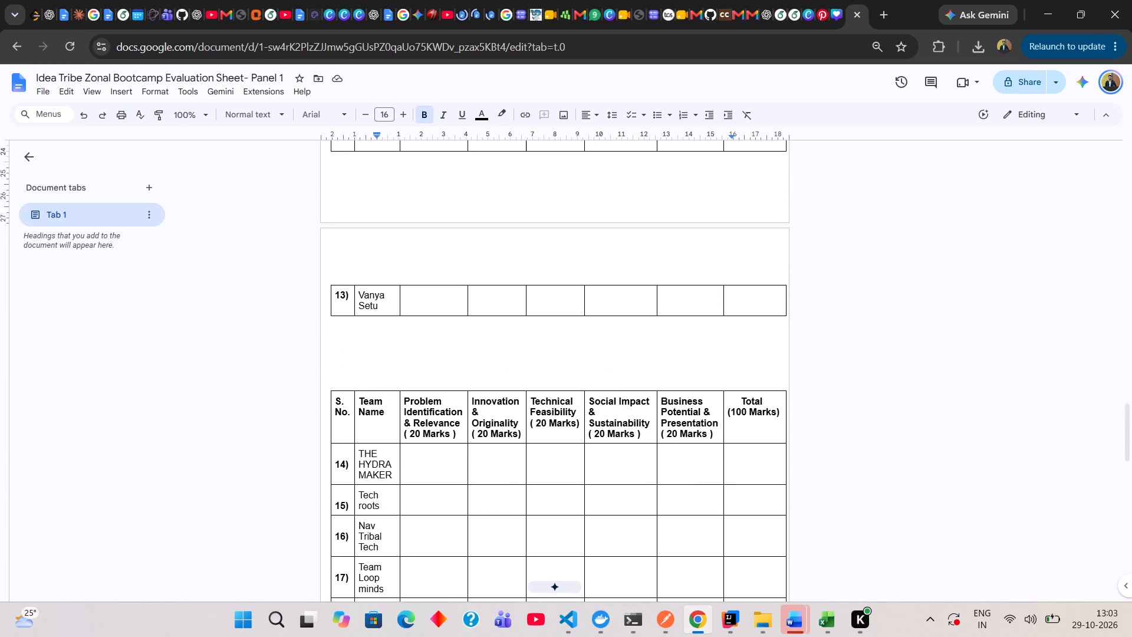
scroll(406, 321, up, 5)
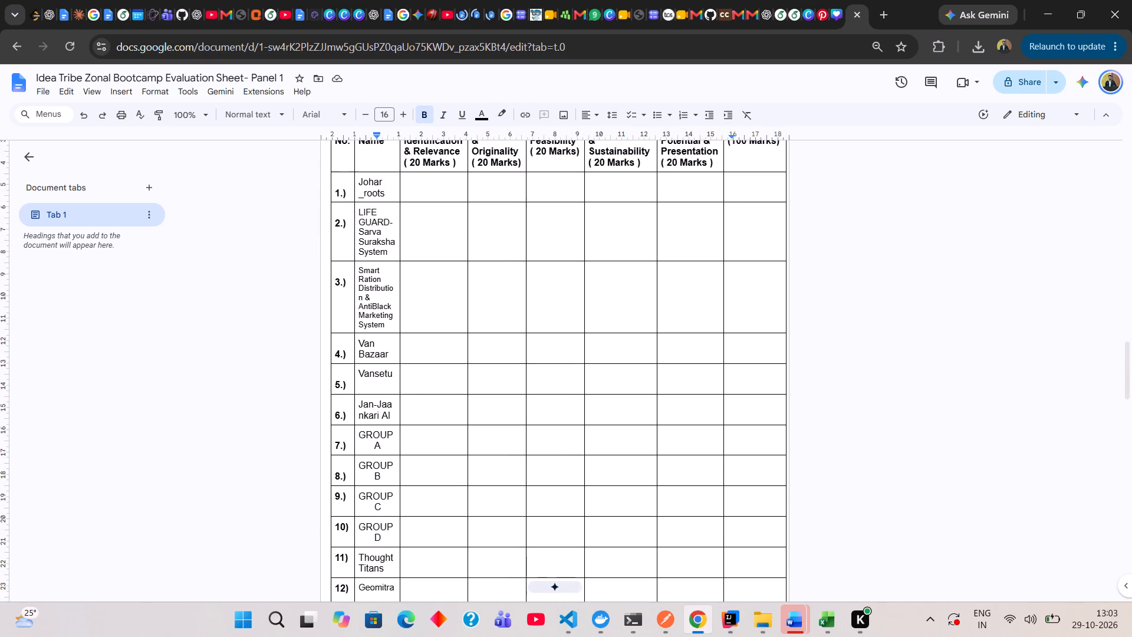
scroll(406, 321, up, 2)
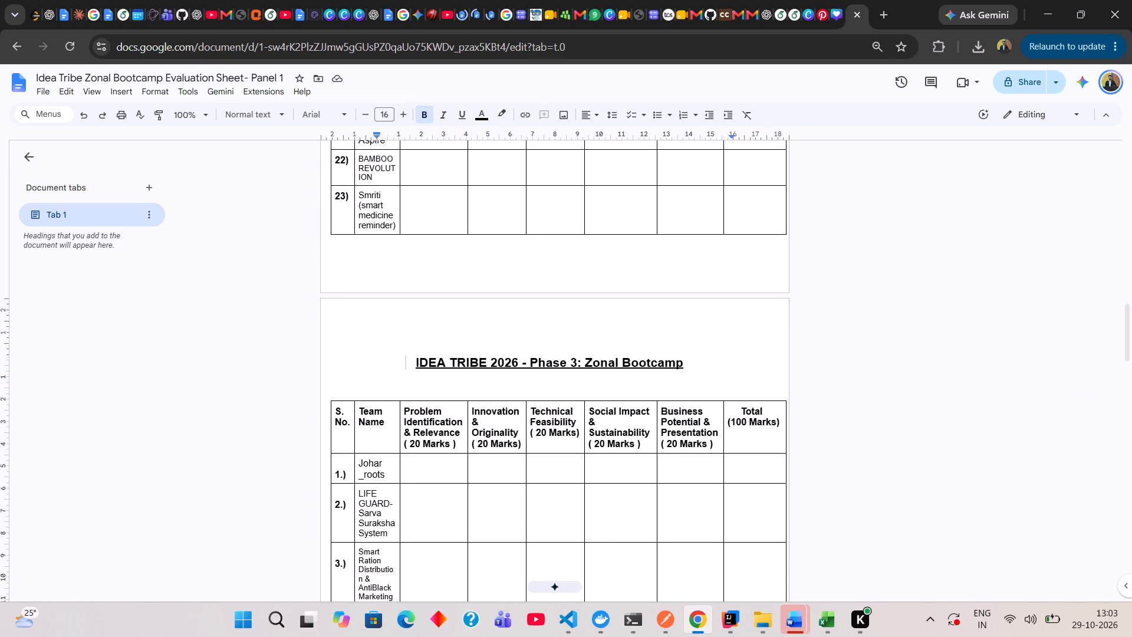
click(330, 409)
click(379, 377)
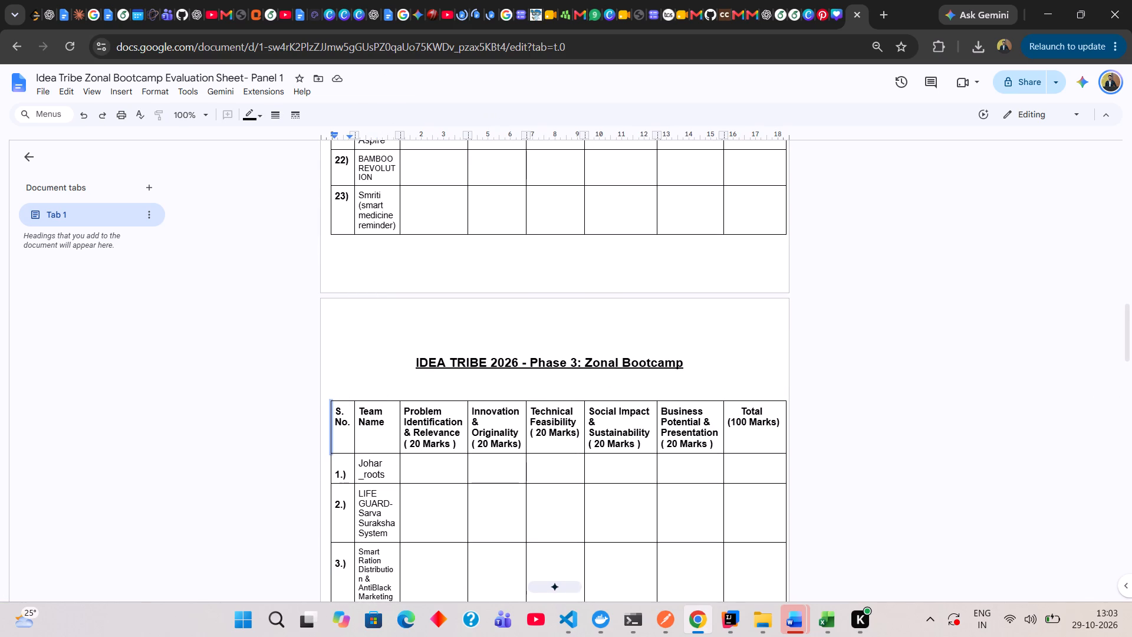
key(BackSpace)
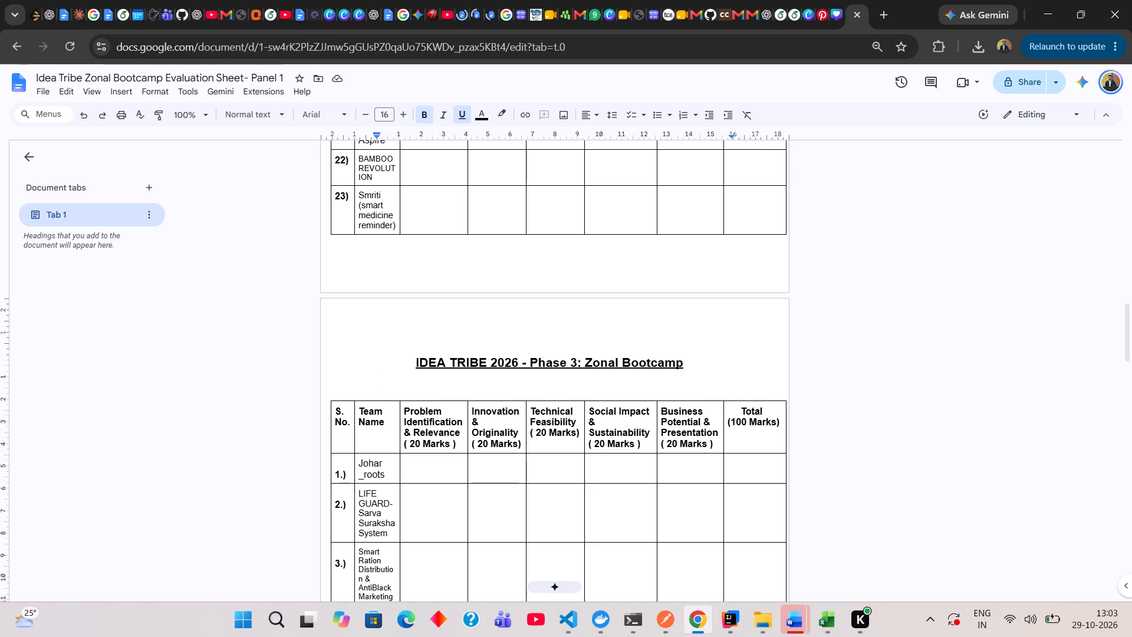
Replace the row 13 team name "Vanya Setu" with "ODISSEY".
scroll(332, 405, down, 5)
scroll(332, 405, up, 1)
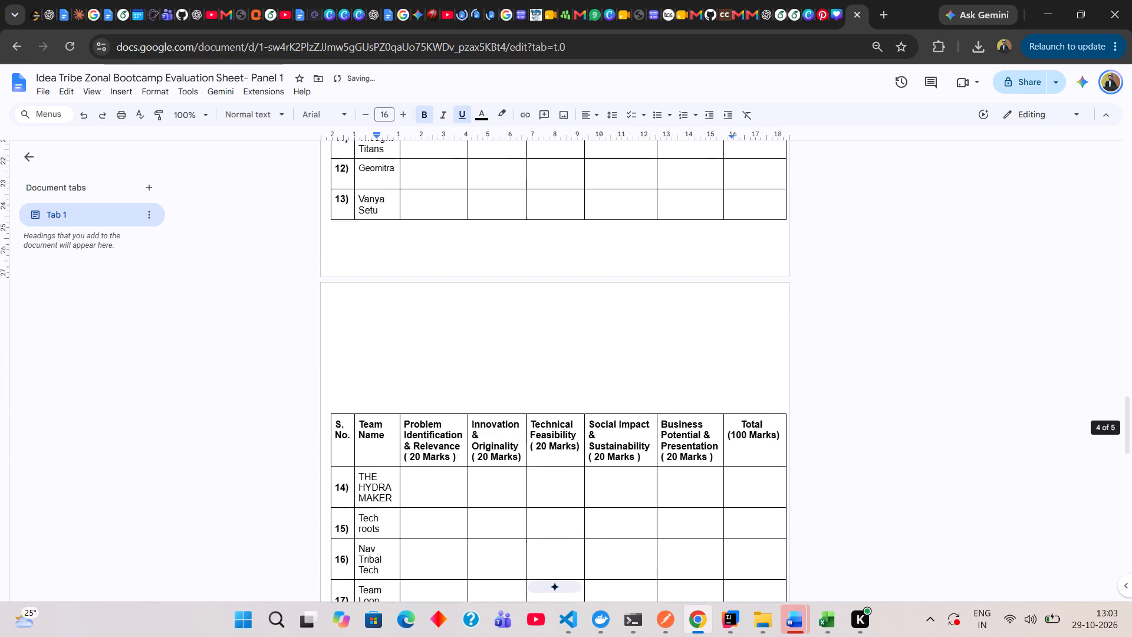
scroll(332, 405, up, 2)
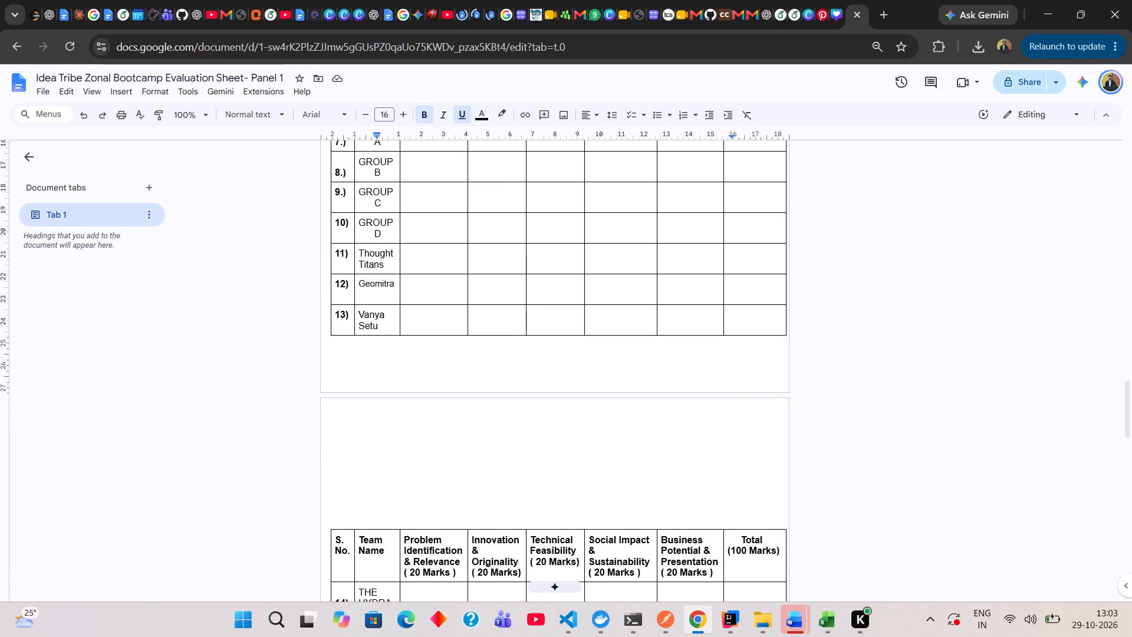
click(384, 327)
key(BackSpace)
key(BackSpace)
key(BackSpace)
key(BackSpace)
key(BackSpace)
key(BackSpace)
key(BackSpace)
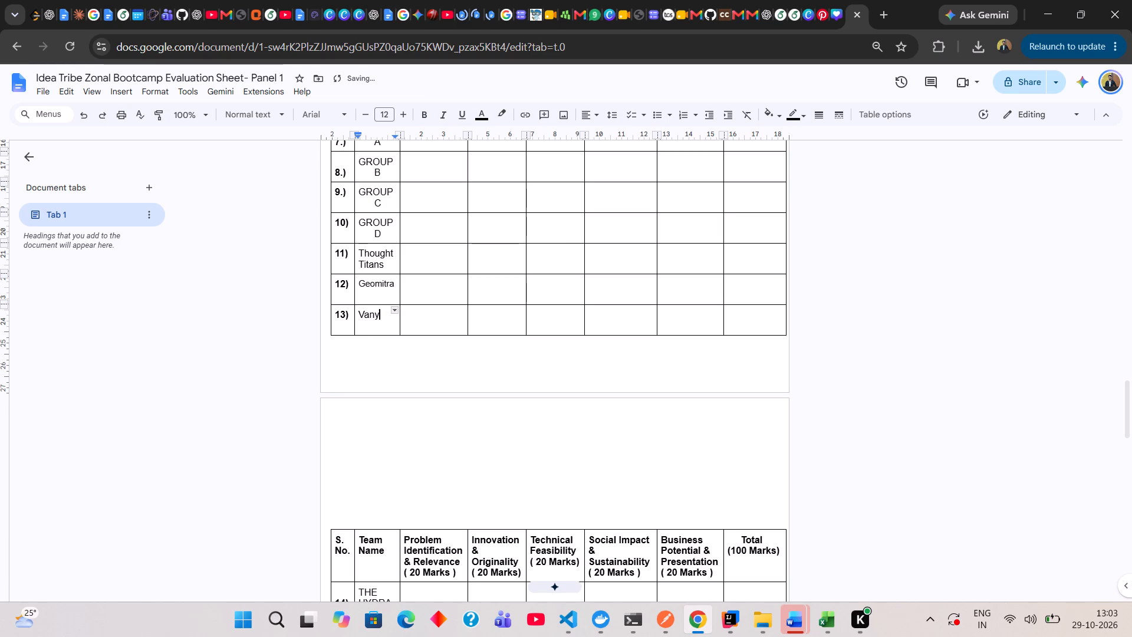
key(BackSpace)
key(BackSpace)
key(BackSpace)
Reduce the font size of "ODISSEY" in row 13 to 11.
drag(381, 326, 361, 313)
click(370, 119)
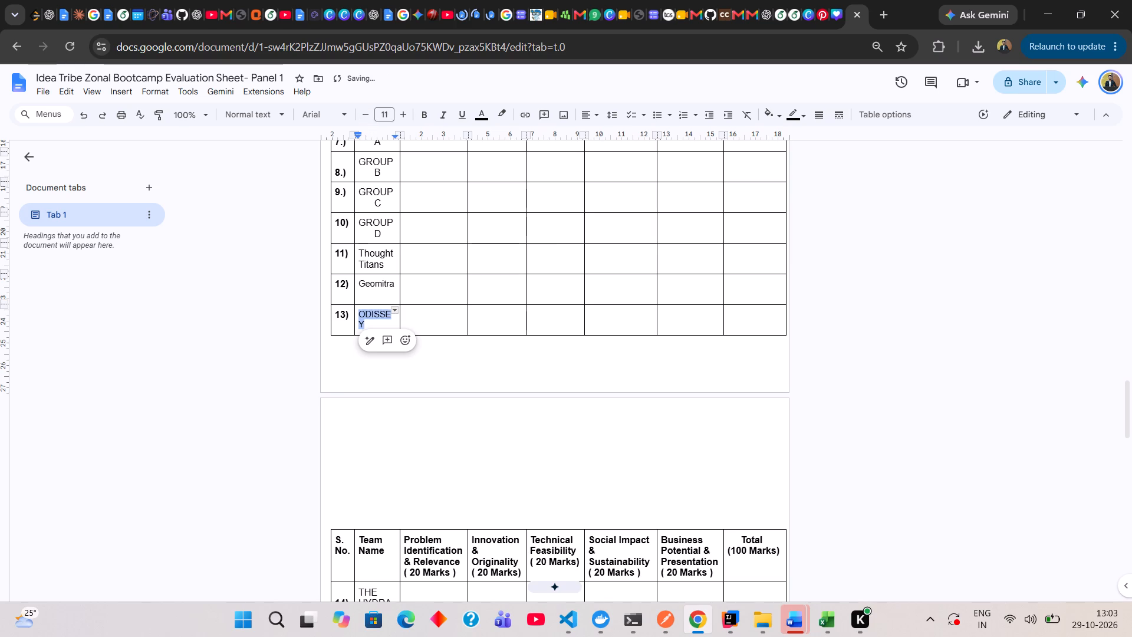
click(358, 391)
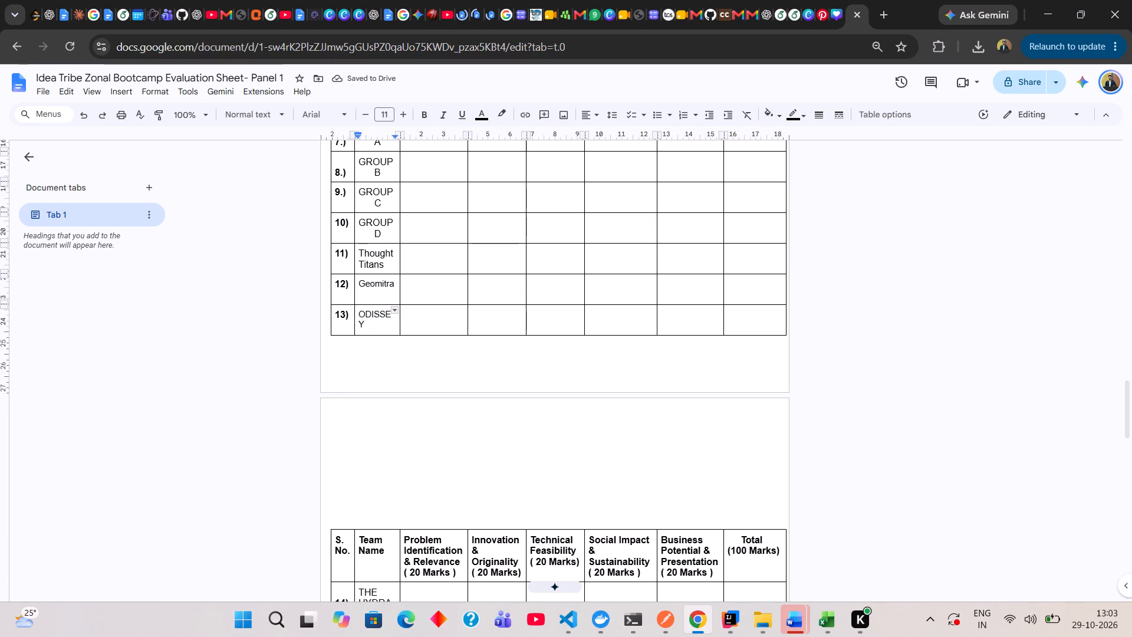
Reduce the font size of "ODISSEY" in row 13 to 10.
drag(370, 322, 360, 314)
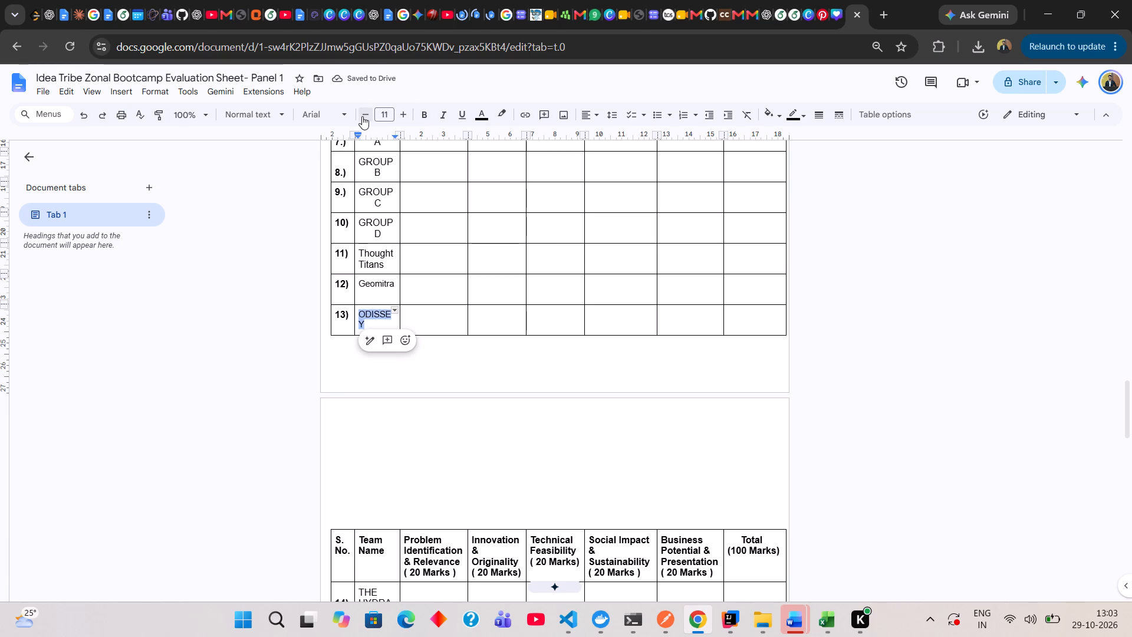
click(362, 117)
click(373, 360)
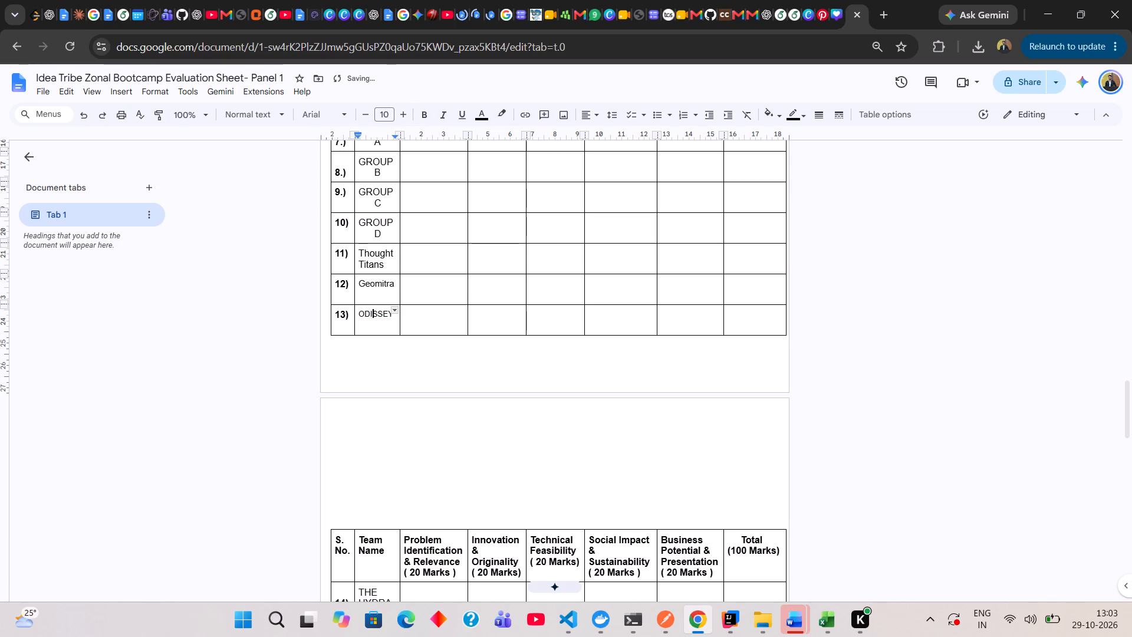
Replace the row 14 team name "THE HYDRA MAKER" with "Team Spark".
scroll(373, 360, down, 1)
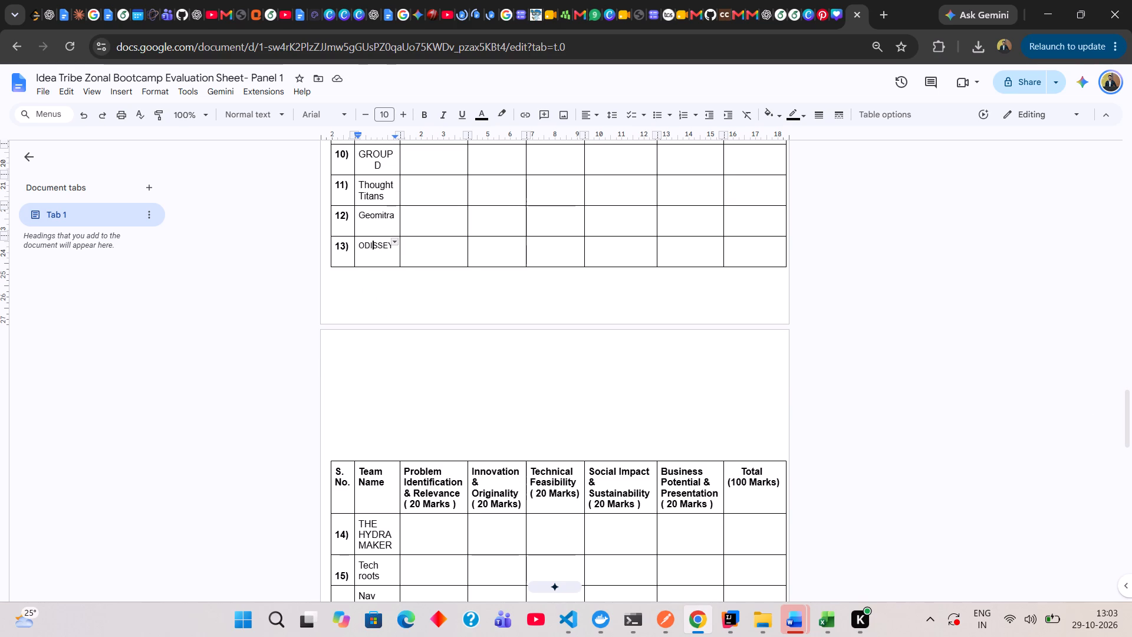
scroll(373, 360, down, 2)
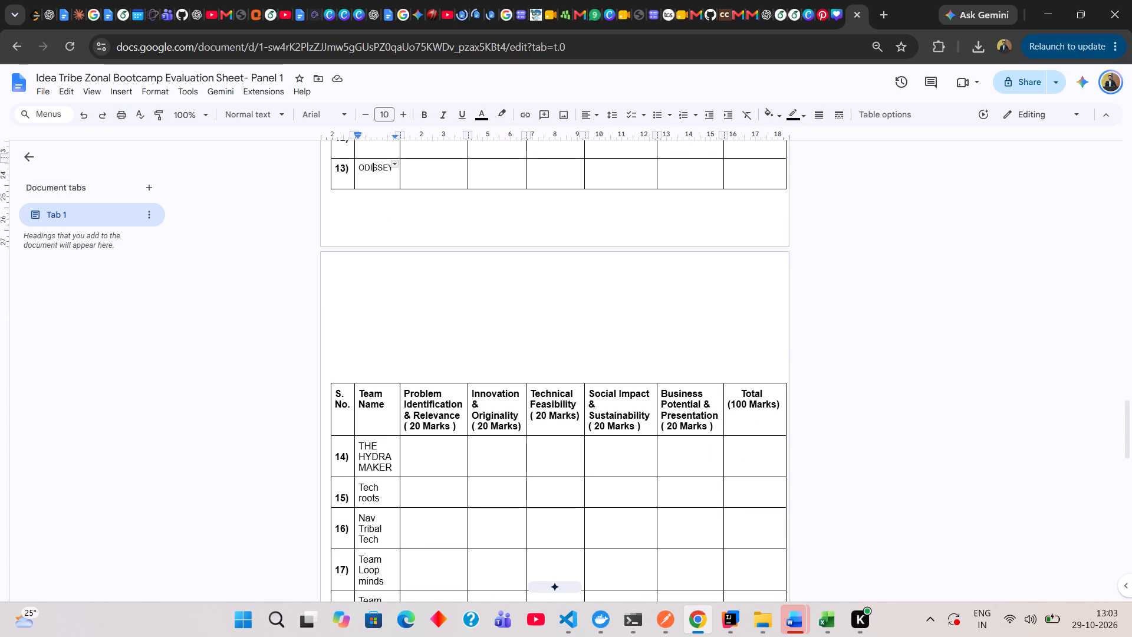
drag(397, 469, 364, 444)
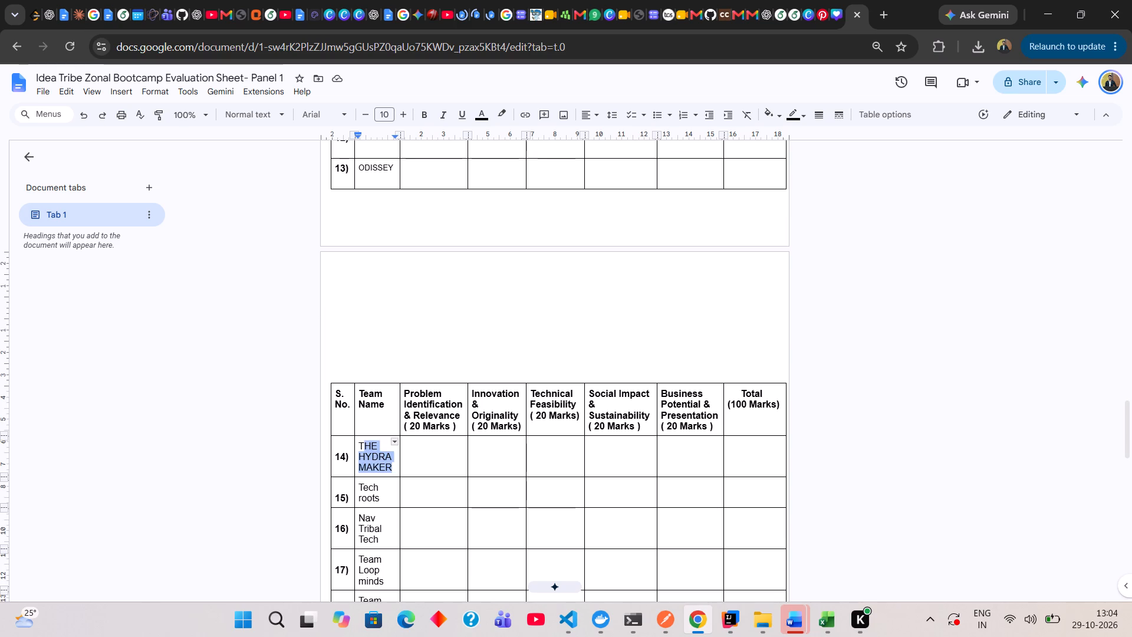
drag(364, 444, 363, 443)
key(BackSpace)
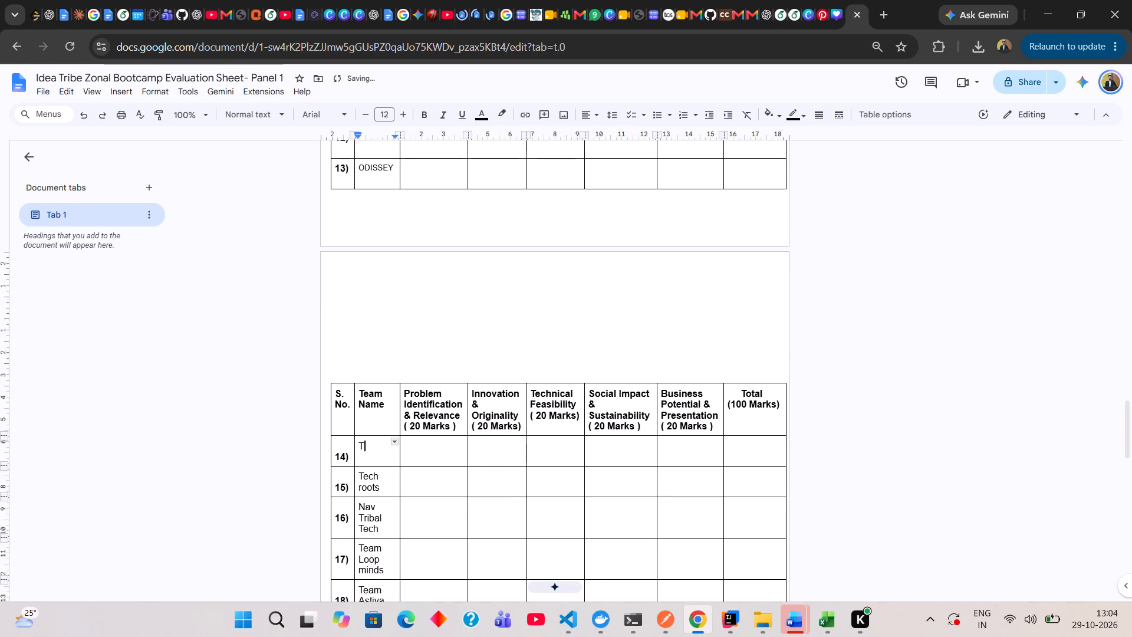
text(eam)
key(Return)
Replace the row 15 team name "Tech roots" with "TribeX".
key(Down)
key(Down)
key(BackSpace)
key(BackSpace)
key(BackSpace)
key(BackSpace)
key(BackSpace)
key(BackSpace)
key(BackSpace)
key(BackSpace)
key(BackSpace)
key(BackSpace)
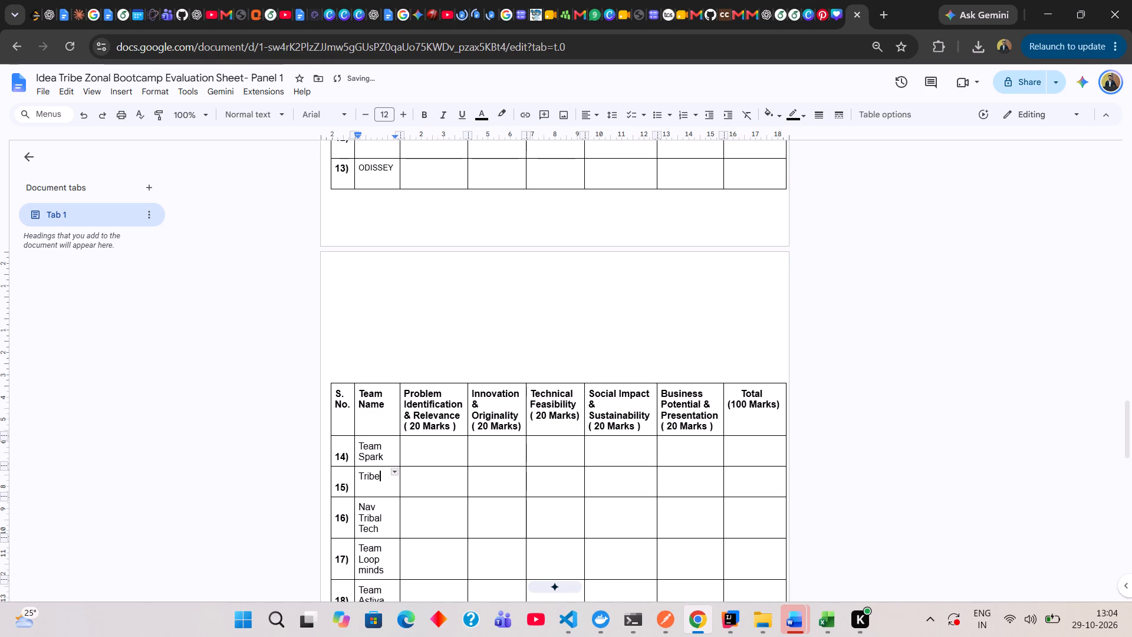
Replace the row 16 team name "Nav Tribal Tech" with "Smart Farming Warriors", one word per line.
key(Down)
key(Down)
key(Down)
key(BackSpace)
key(BackSpace)
key(BackSpace)
key(BackSpace)
key(BackSpace)
key(BackSpace)
key(BackSpace)
key(BackSpace)
key(BackSpace)
key(BackSpace)
key(BackSpace)
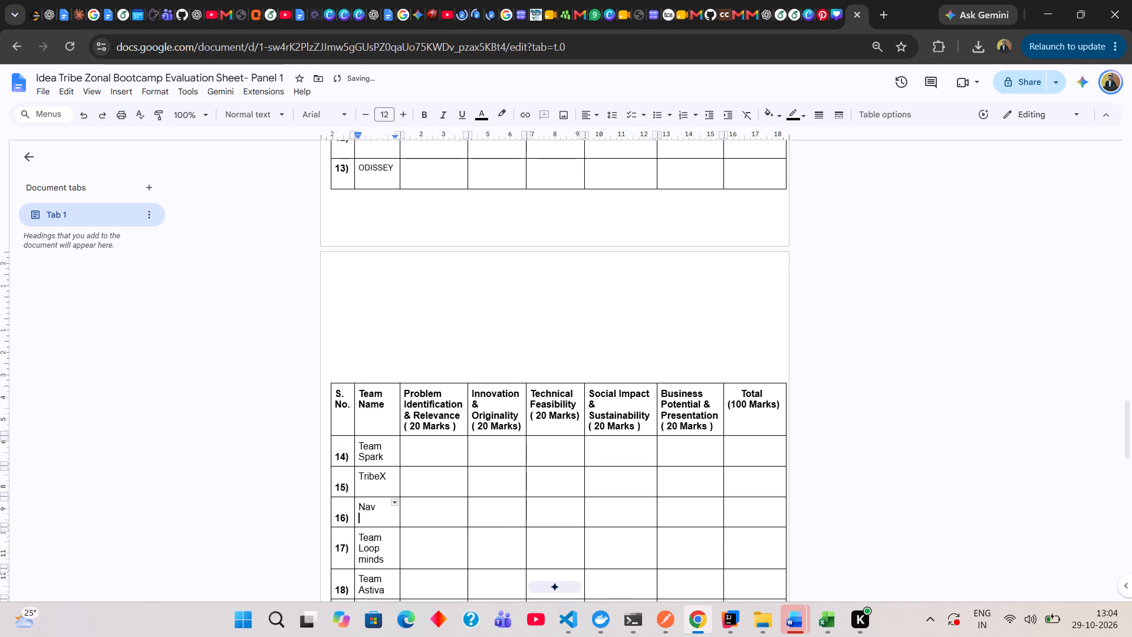
key(BackSpace)
key(BackSpace)
key(BackSpace)
key(BackSpace)
text(mart)
key(space)
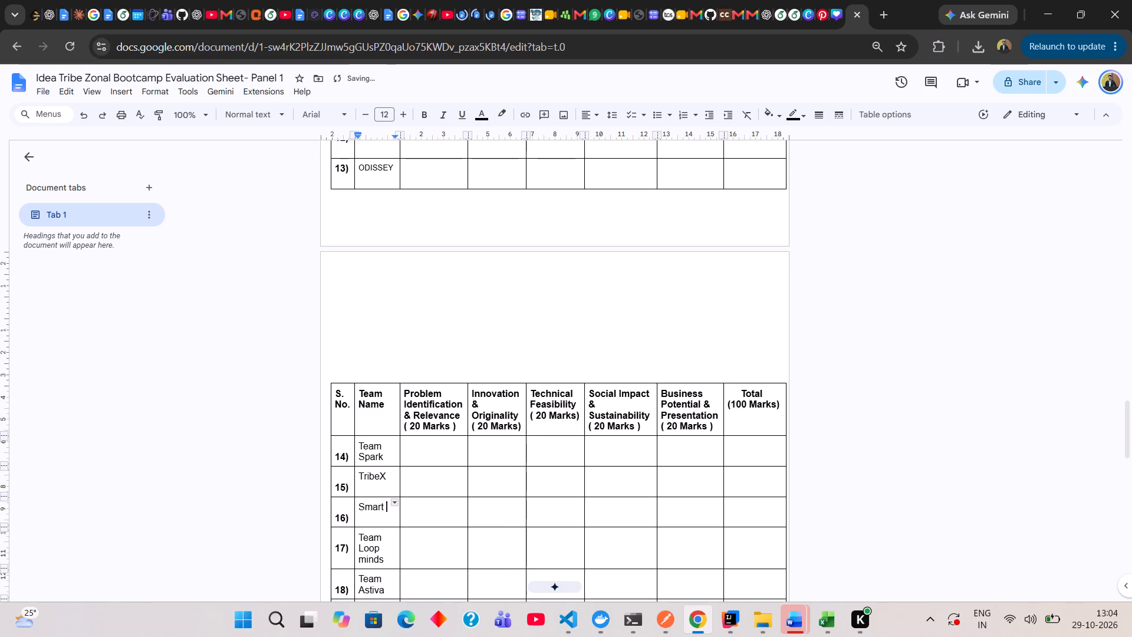
key(Return)
text(armin)
key(g)
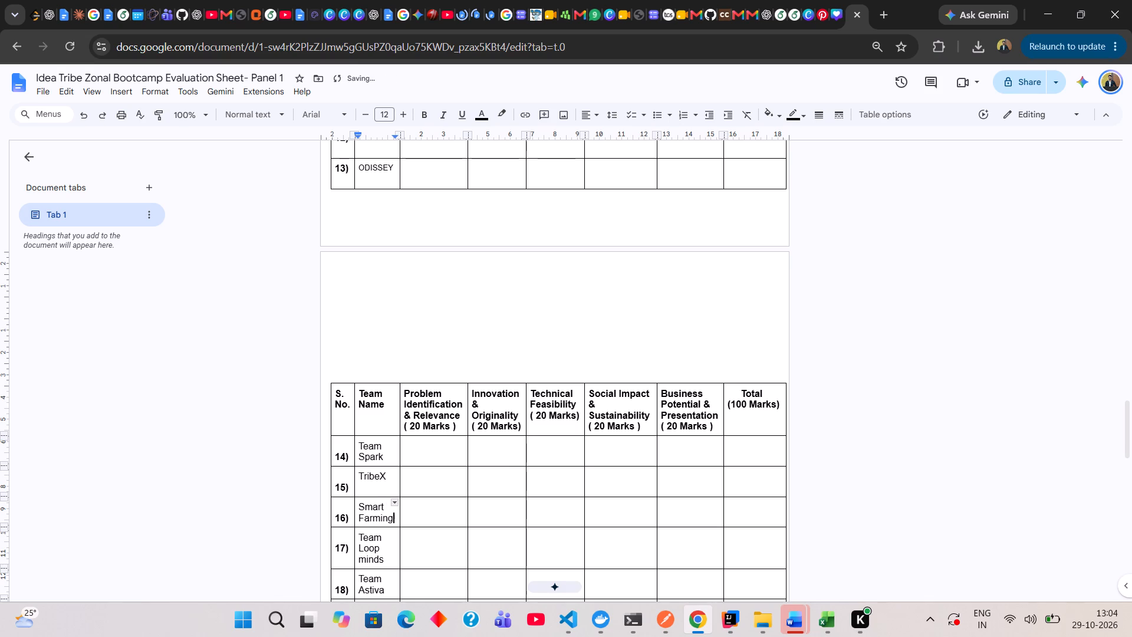
key(Return)
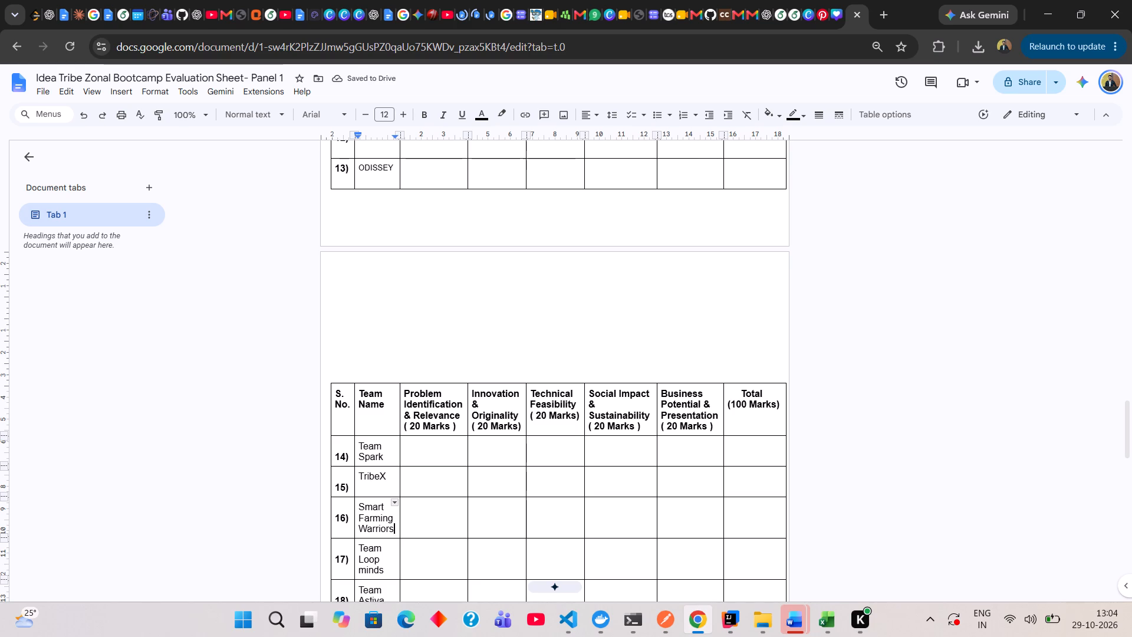
Replace the row 17 team name "Team Loop minds" with "My Technician Software", one word per line.
key(Down)
key(Down)
key(Down)
key(BackSpace)
key(BackSpace)
key(BackSpace)
key(BackSpace)
key(BackSpace)
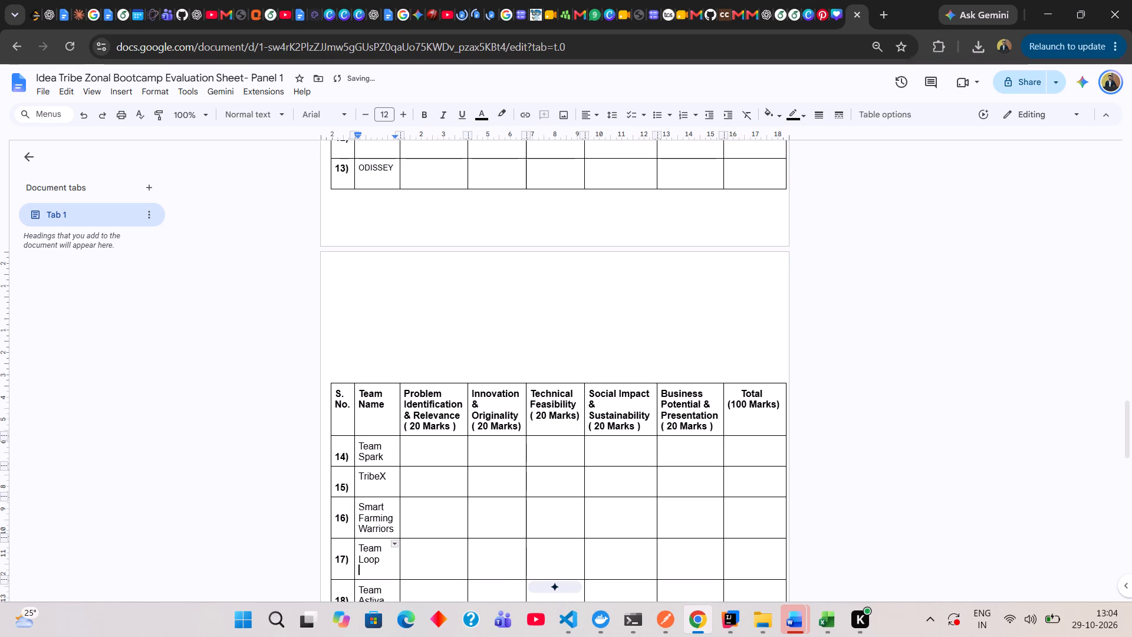
key(BackSpace)
key(BackSpace)
key(BackSpace)
key(BackSpace)
key(BackSpace)
key(BackSpace)
key(BackSpace)
key(BackSpace)
key(BackSpace)
key(BackSpace)
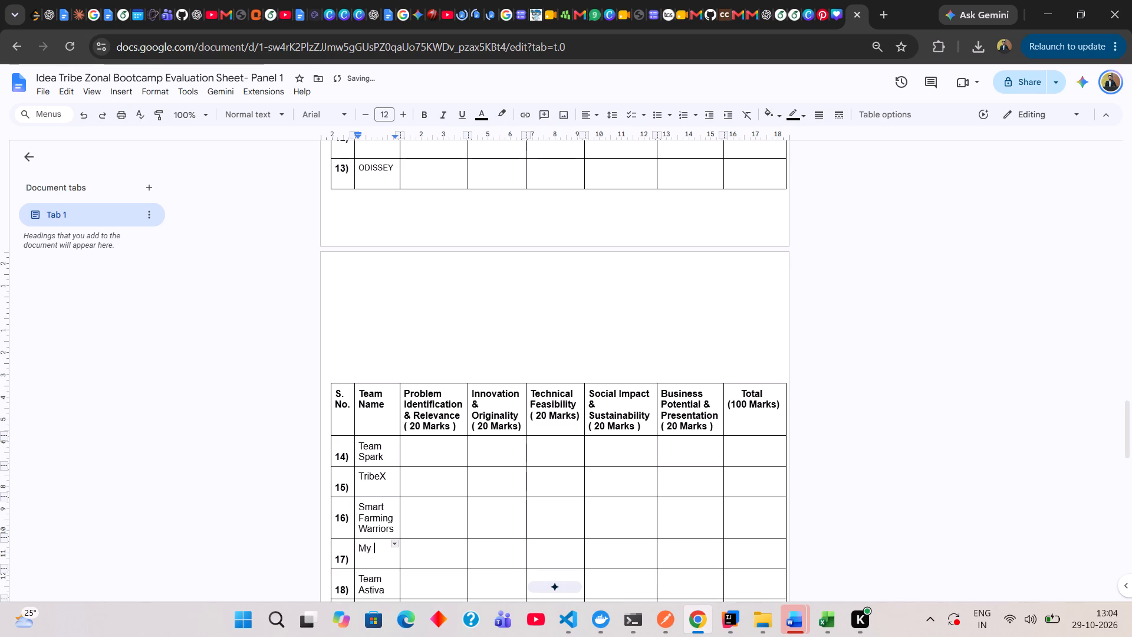
key(Return)
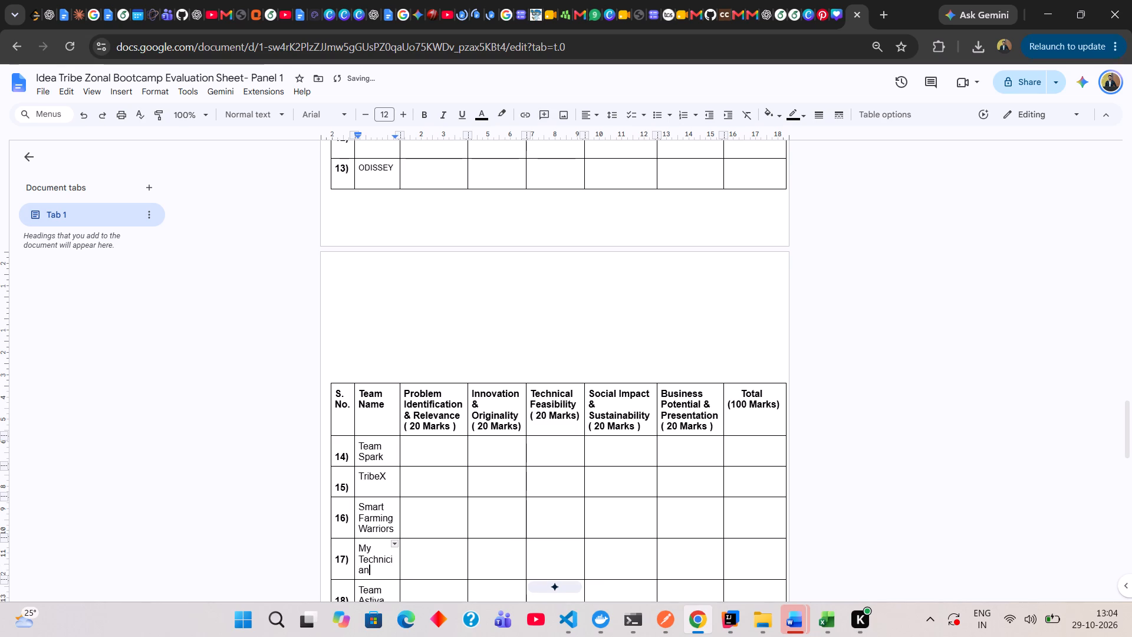
key(Return)
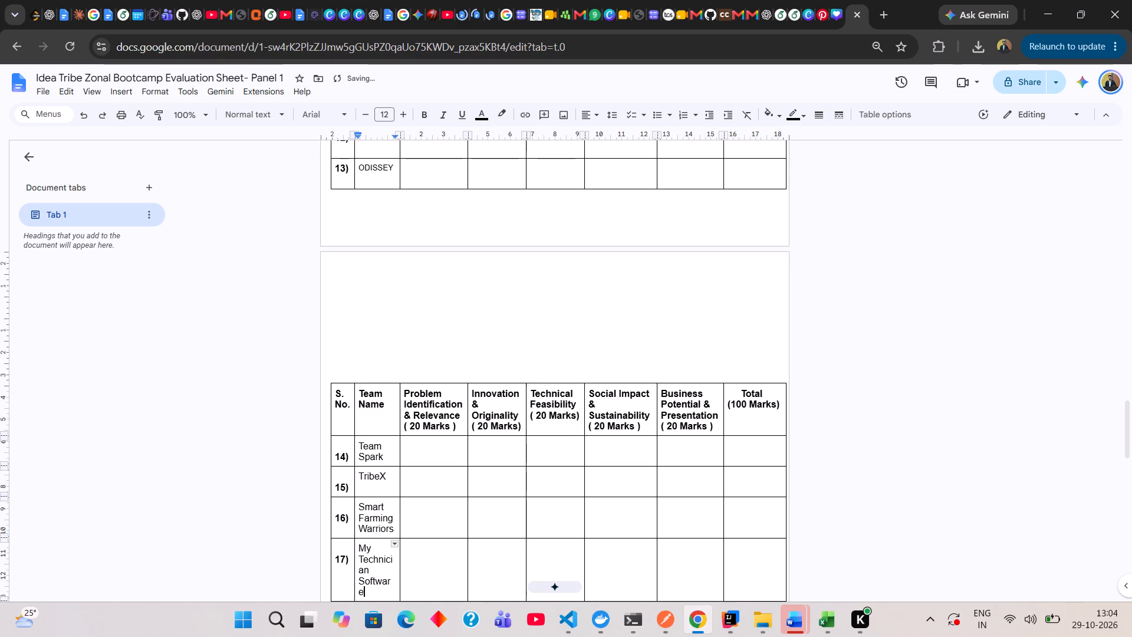
Reduce the font size of "My Technician Software" in row 17 to 10.
scroll(430, 543, down, 1)
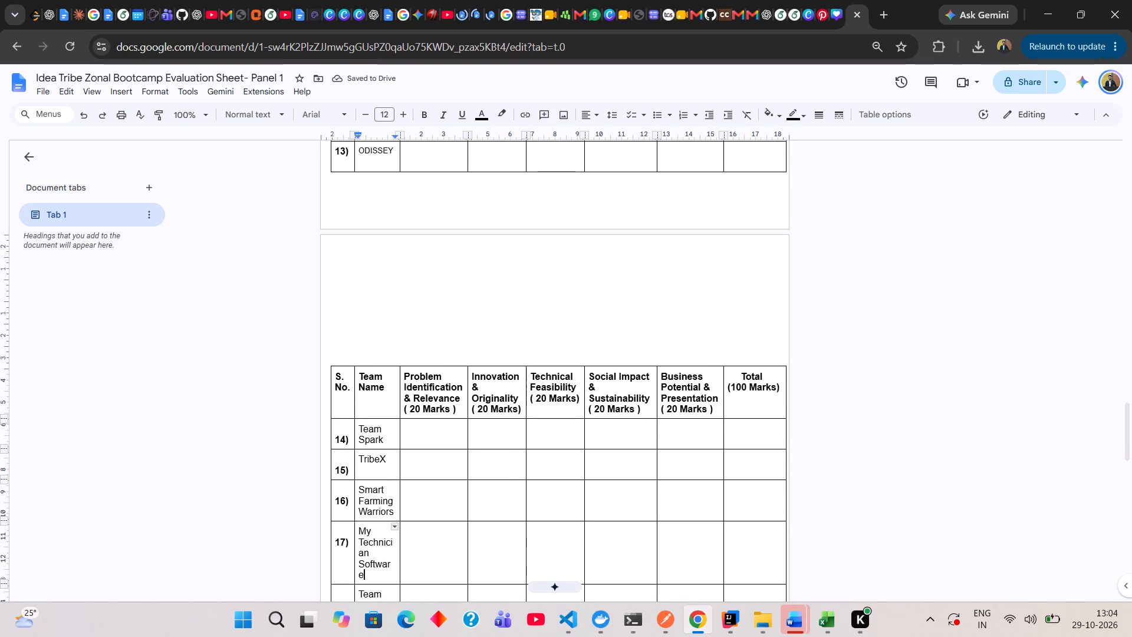
drag(383, 574, 357, 534)
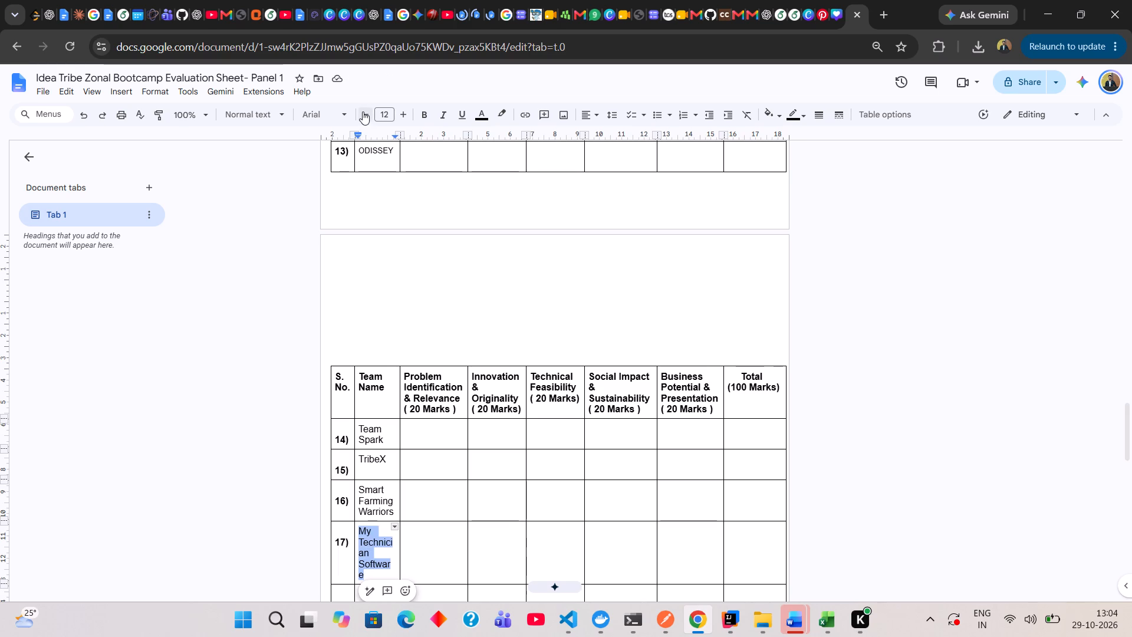
click(363, 111)
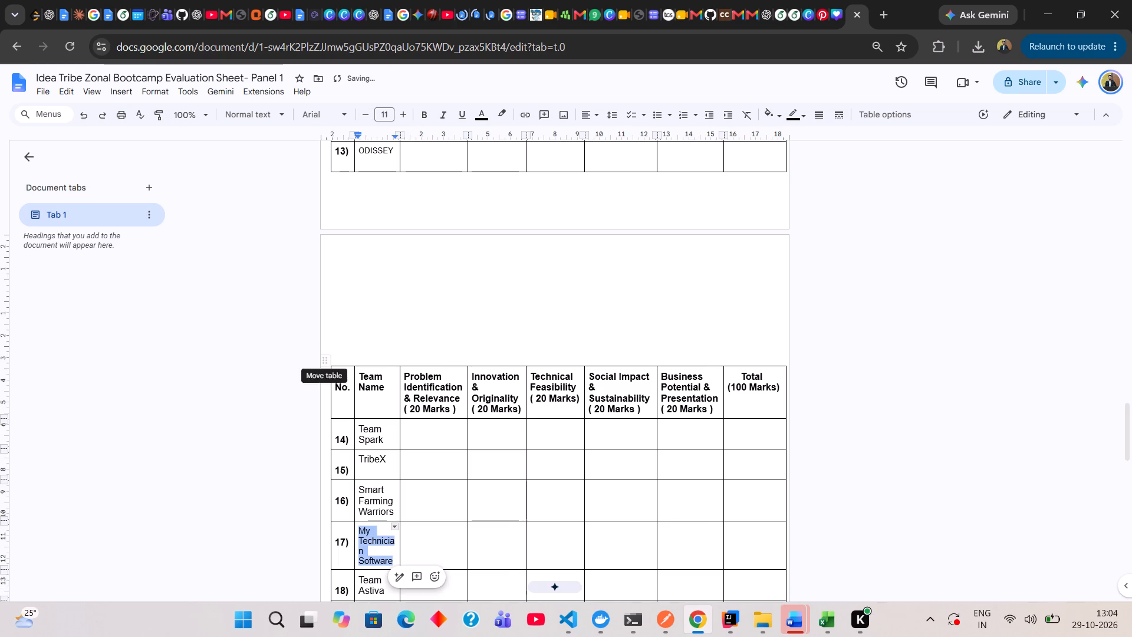
click(361, 116)
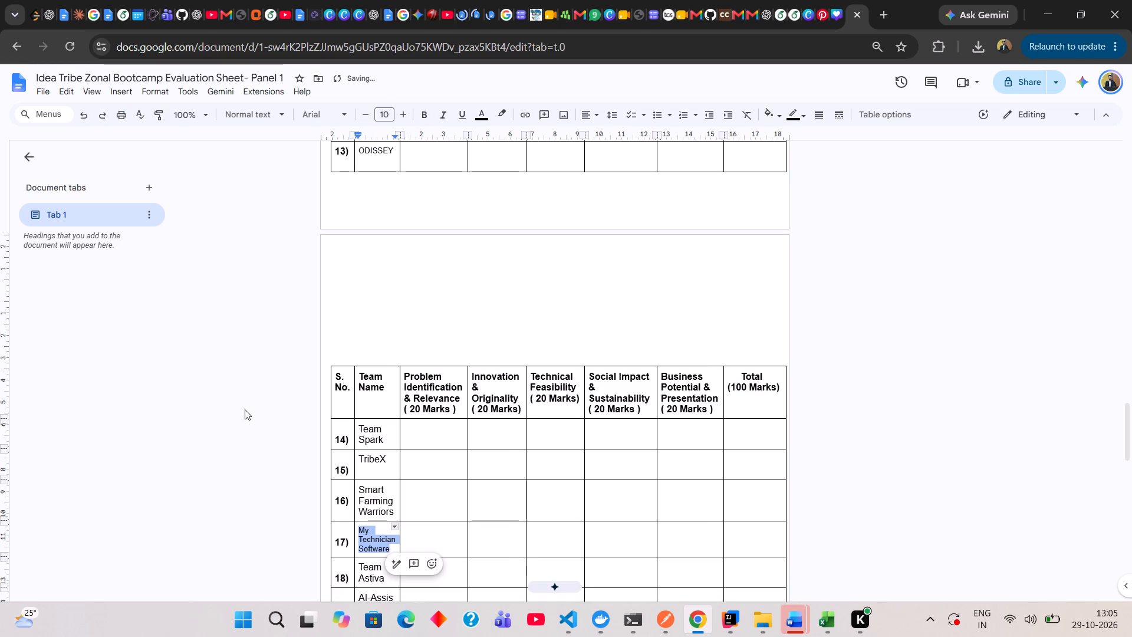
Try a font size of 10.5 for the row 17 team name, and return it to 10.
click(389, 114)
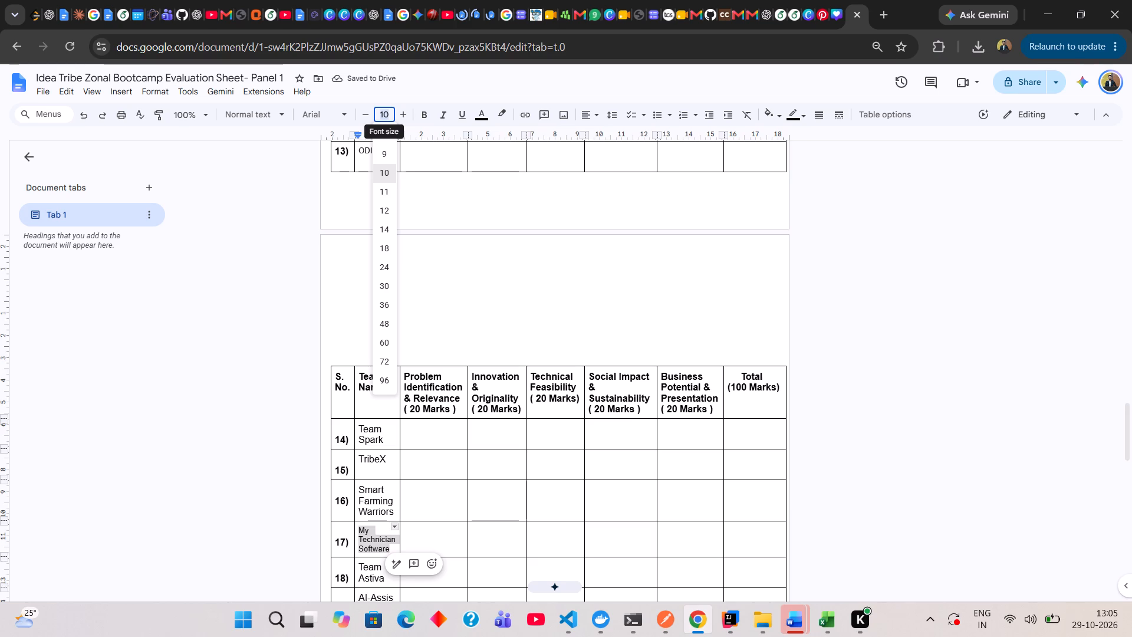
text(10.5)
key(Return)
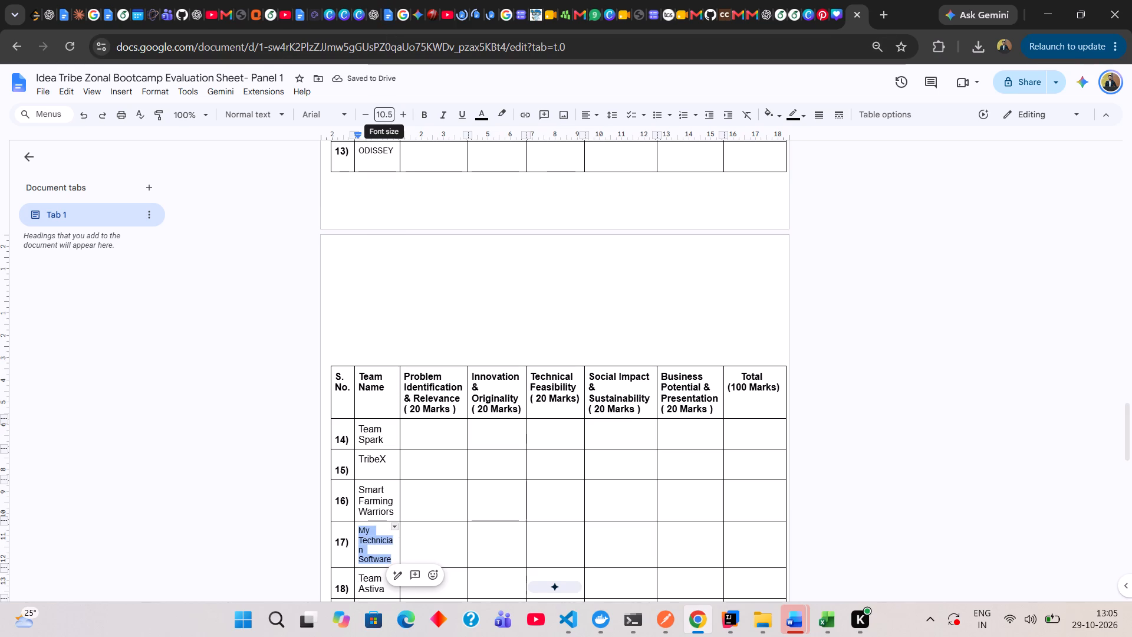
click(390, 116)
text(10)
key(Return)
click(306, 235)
Replace the row 18 team name "Team Astiva" with "Mitti Innovators".
scroll(306, 235, down, 2)
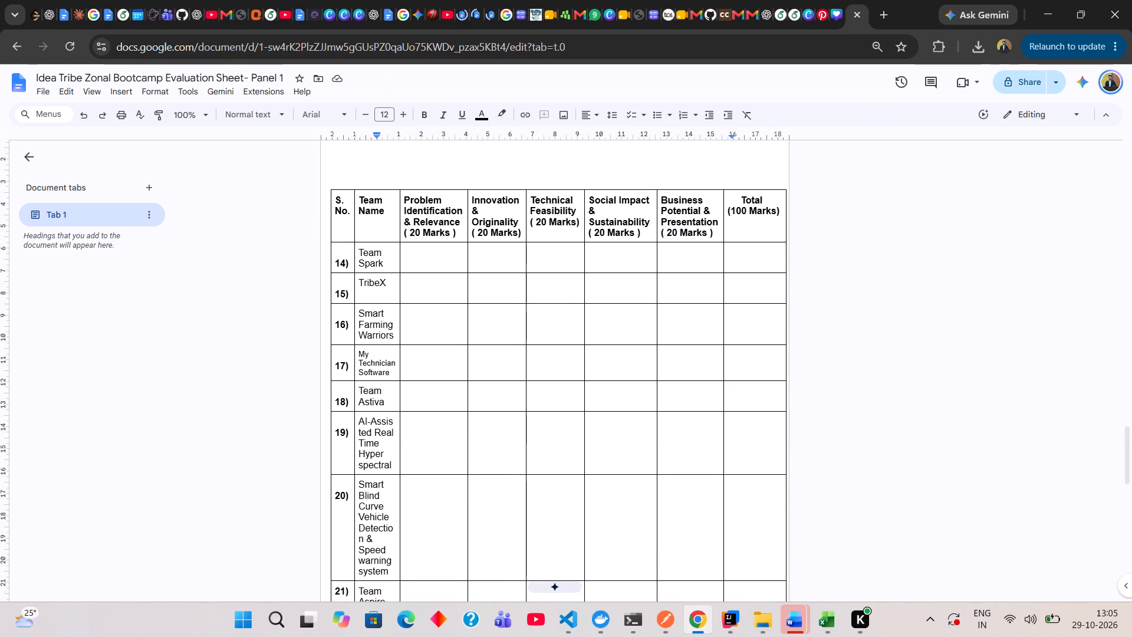
click(394, 406)
key(BackSpace)
key(BackSpace)
key(BackSpace)
key(BackSpace)
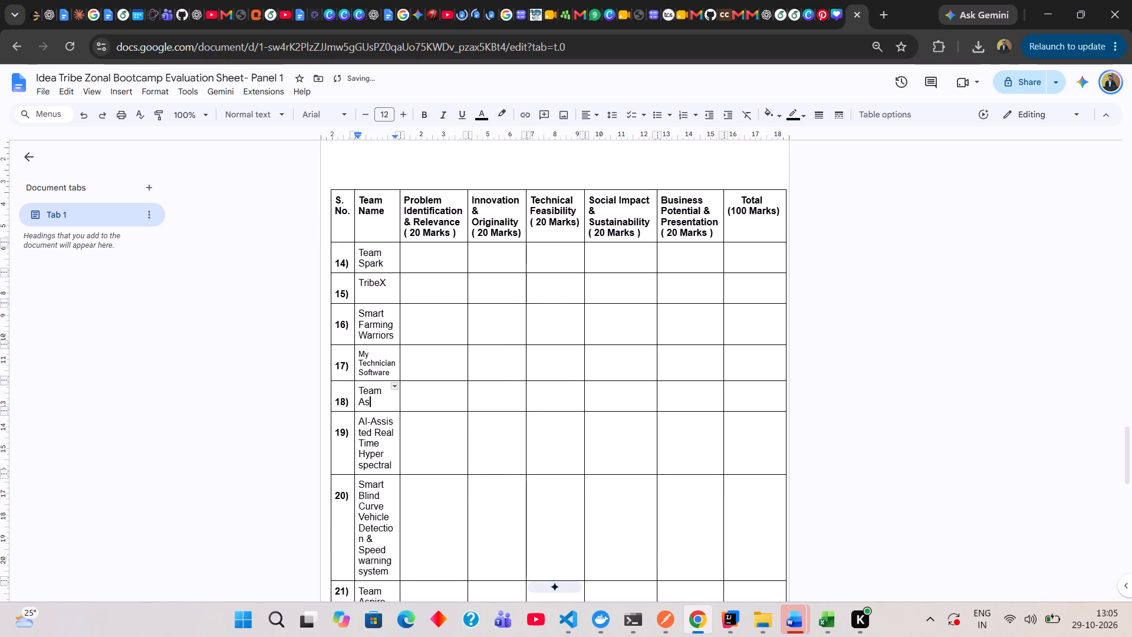
key(BackSpace)
key(BackSpace)
key(BackSpace)
key(BackSpace)
key(BackSpace)
key(BackSpace)
key(BackSpace)
key(BackSpace)
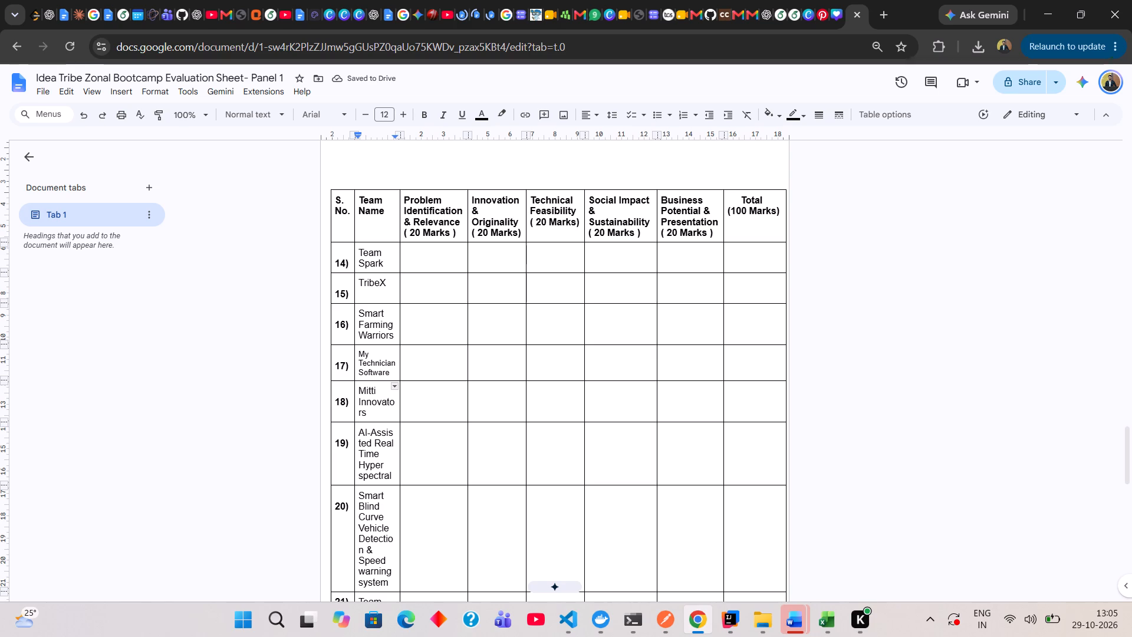
Replace the row 19 team name "AI-Assisted Real Time Hyper spectral" with "Tribal Tech".
key(Down)
key(Down)
key(Down)
key(Down)
key(Down)
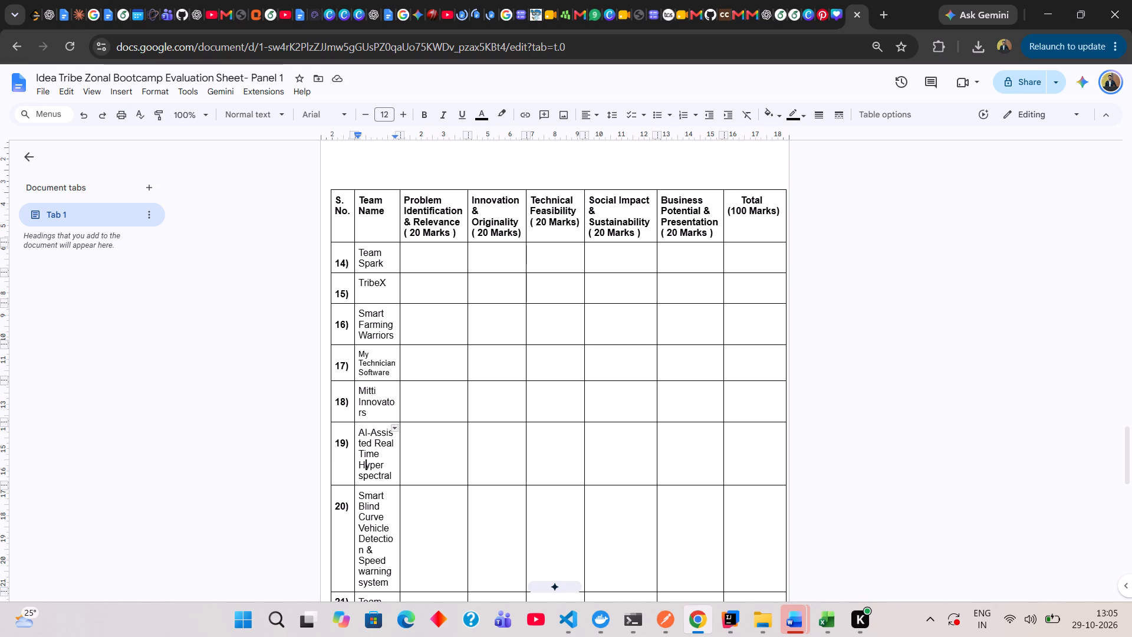
key(Right)
key(Right)
key(Right)
key(Right)
key(Right)
key(Right)
key(BackSpace)
key(BackSpace)
key(BackSpace)
key(BackSpace)
key(BackSpace)
key(BackSpace)
key(BackSpace)
key(BackSpace)
key(BackSpace)
key(BackSpace)
key(BackSpace)
key(BackSpace)
key(BackSpace)
key(BackSpace)
key(BackSpace)
key(BackSpace)
key(BackSpace)
key(BackSpace)
key(BackSpace)
key(BackSpace)
key(BackSpace)
key(BackSpace)
key(BackSpace)
key(BackSpace)
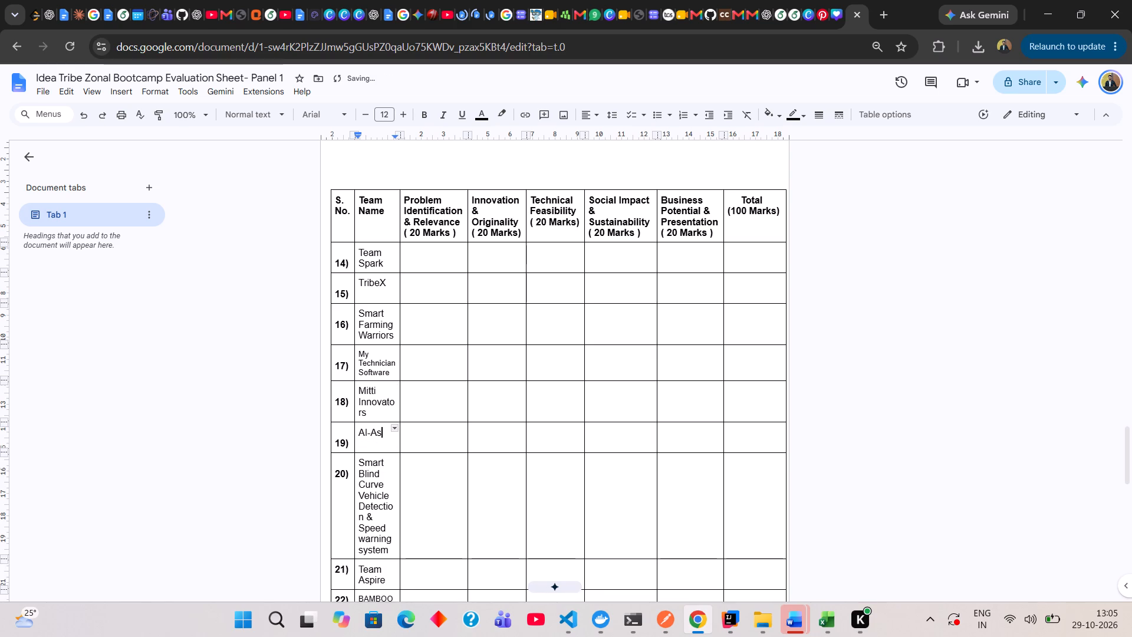
key(BackSpace)
key(BackSpace)
key(BackSpace)
key(BackSpace)
key(BackSpace)
key(Return)
Clear the row 20 team name "Smart Blind Curve Vehicle Detection & Speed warning system" from its cell.
key(Down)
key(Down)
key(Down)
key(Down)
key(Down)
key(Down)
key(Down)
key(Down)
key(Down)
key(Right)
key(BackSpace)
key(BackSpace)
key(BackSpace)
key(BackSpace)
key(BackSpace)
key(BackSpace)
key(BackSpace)
key(BackSpace)
key(BackSpace)
key(BackSpace)
key(BackSpace)
key(BackSpace)
key(BackSpace)
key(BackSpace)
key(BackSpace)
key(BackSpace)
key(BackSpace)
key(BackSpace)
key(BackSpace)
key(BackSpace)
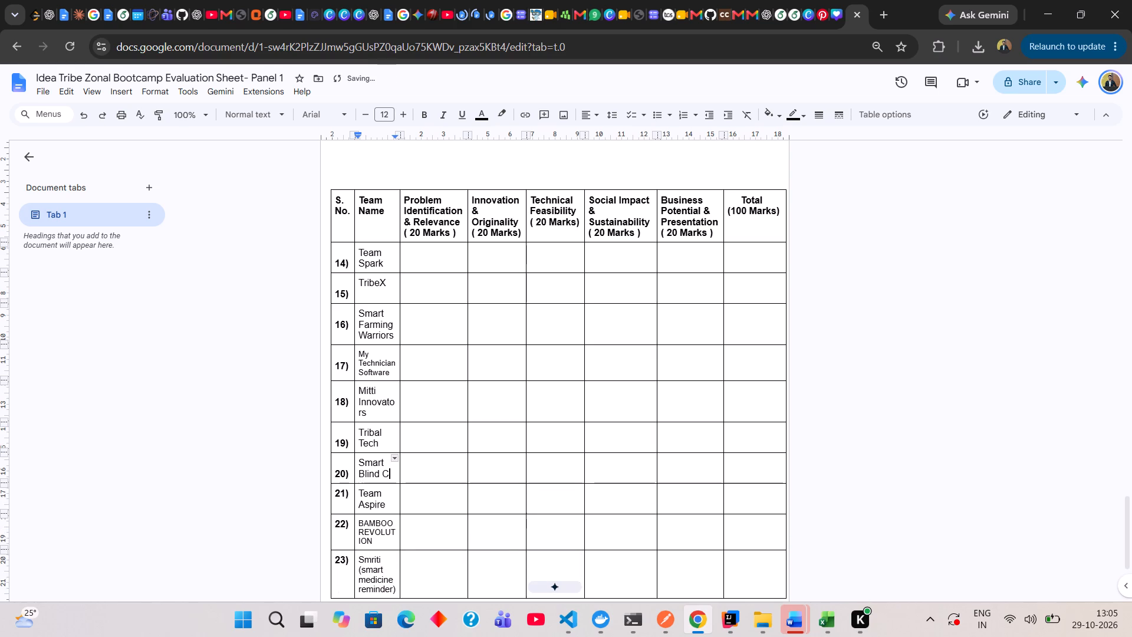
key(BackSpace)
key(BackSpace)
key(BackSpace)
key(BackSpace)
key(BackSpace)
key(BackSpace)
key(BackSpace)
key(BackSpace)
key(BackSpace)
key(BackSpace)
key(BackSpace)
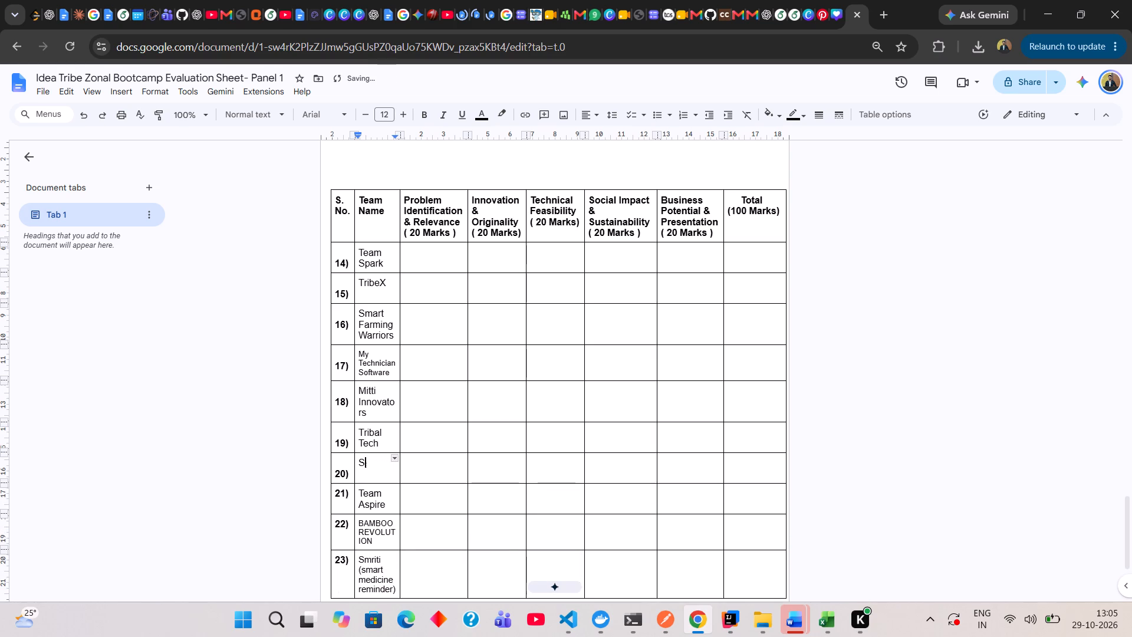
key(BackSpace)
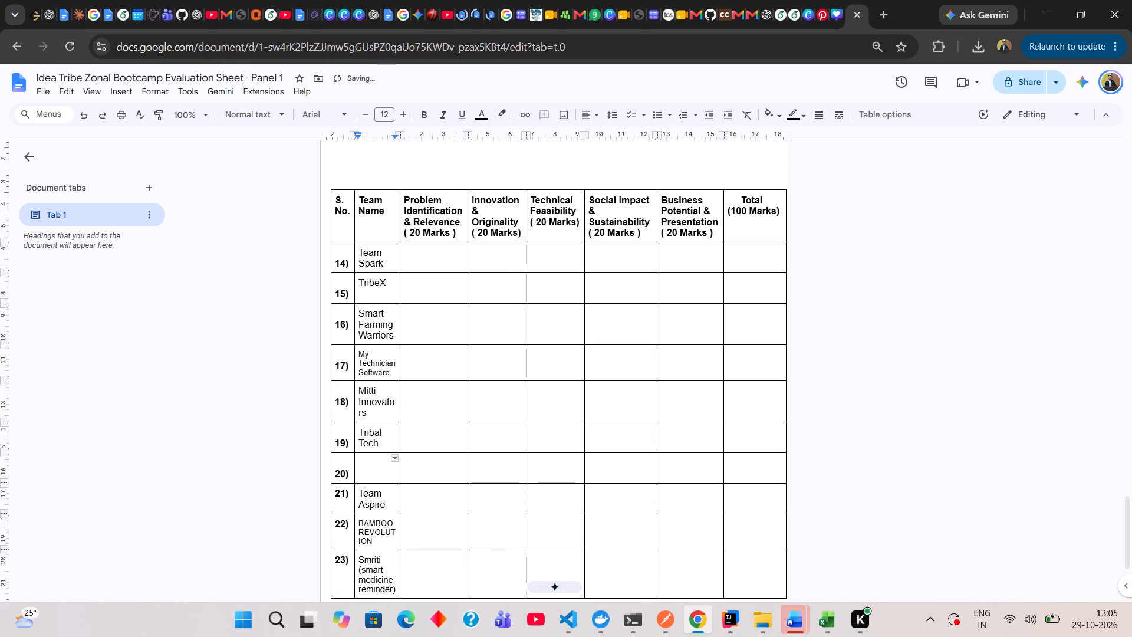
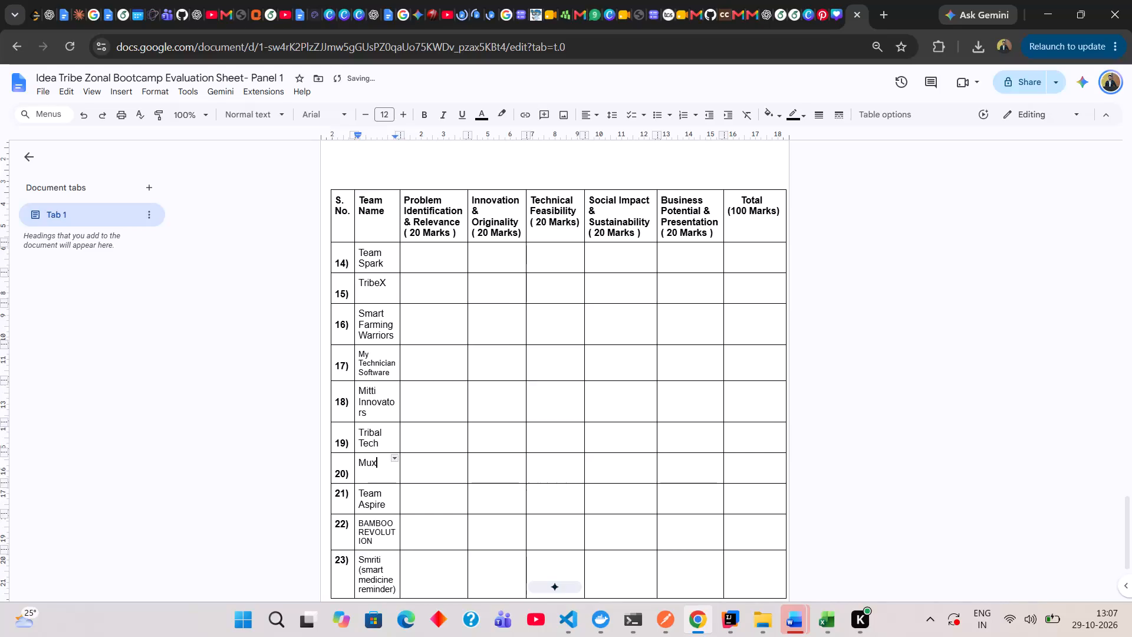
Fill the emptied row 20 team name cell with the participant's full name followed by "& Team".
key(BackSpace)
text(zammi)
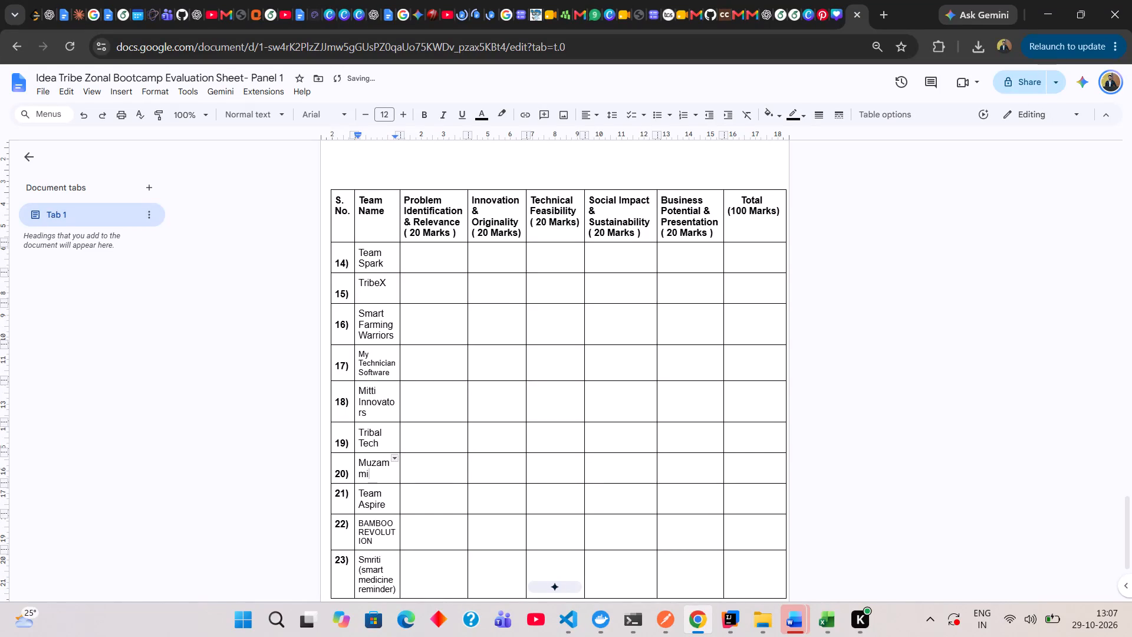
text(l)
key(space)
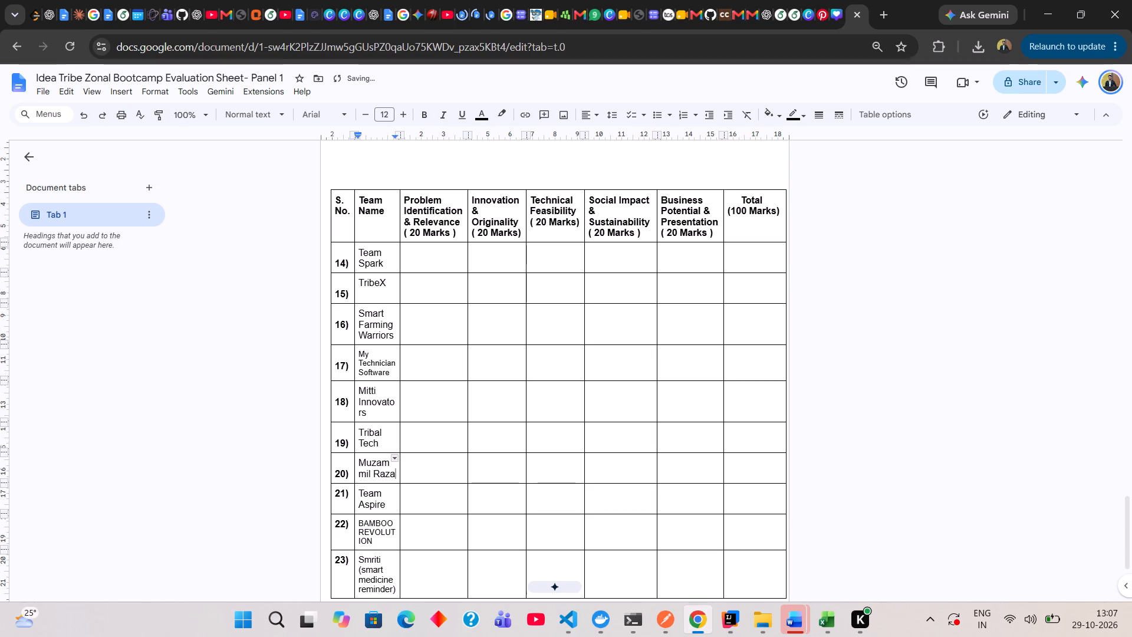
key(space)
text(&)
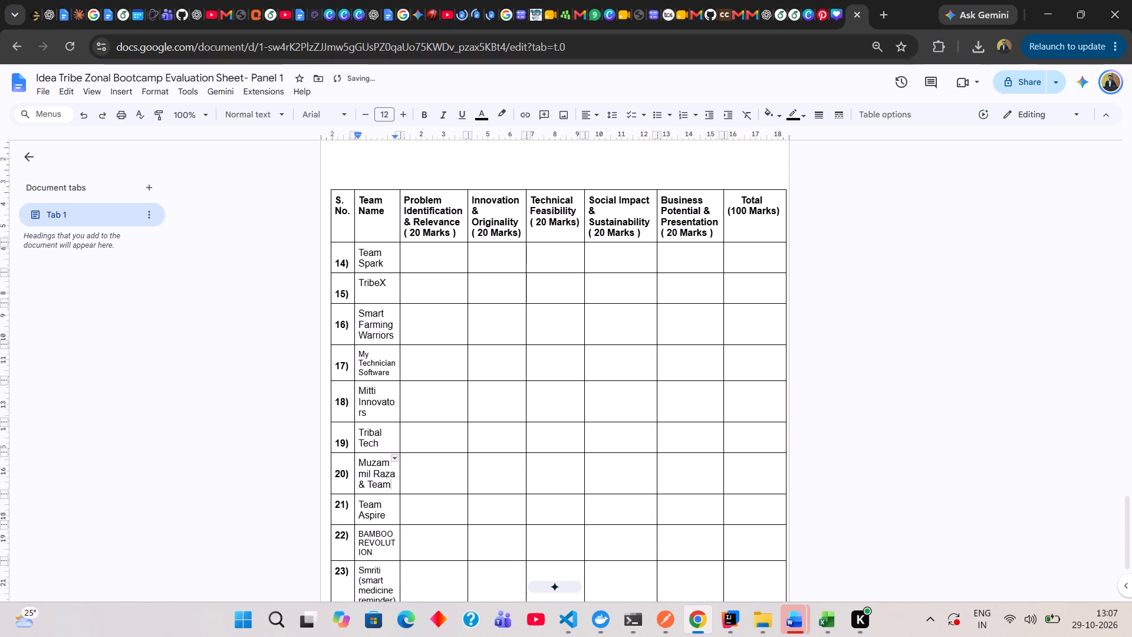
Replace "Aspire" in the row 21 team name so that it reads "Team Brigades".
click(389, 514)
key(BackSpace)
key(BackSpace)
key(BackSpace)
key(BackSpace)
key(BackSpace)
key(BackSpace)
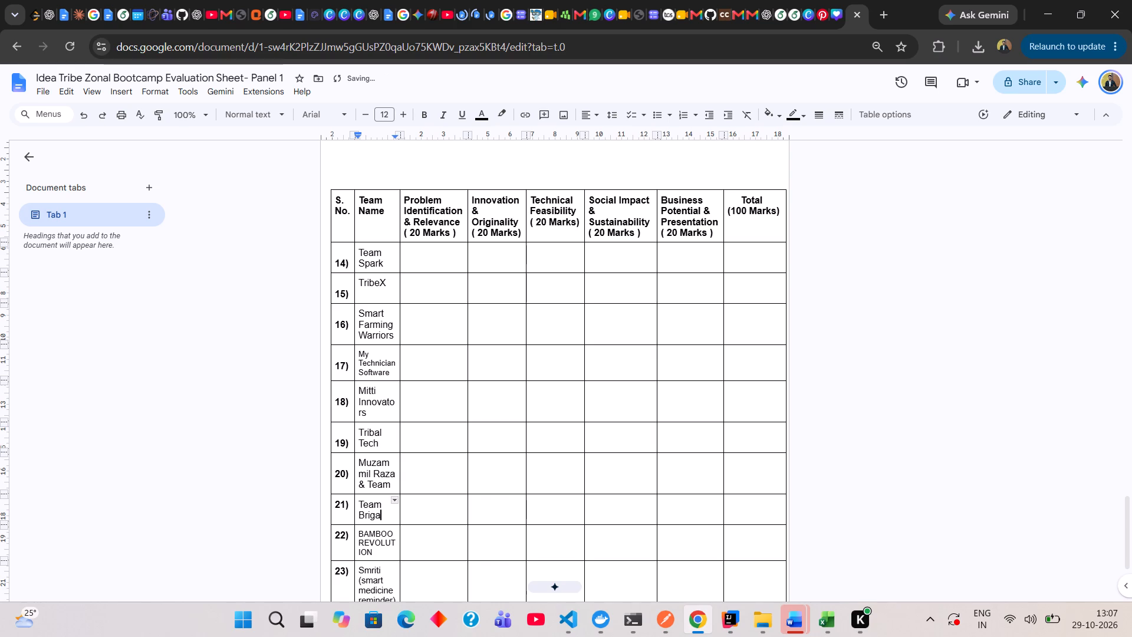
text(des)
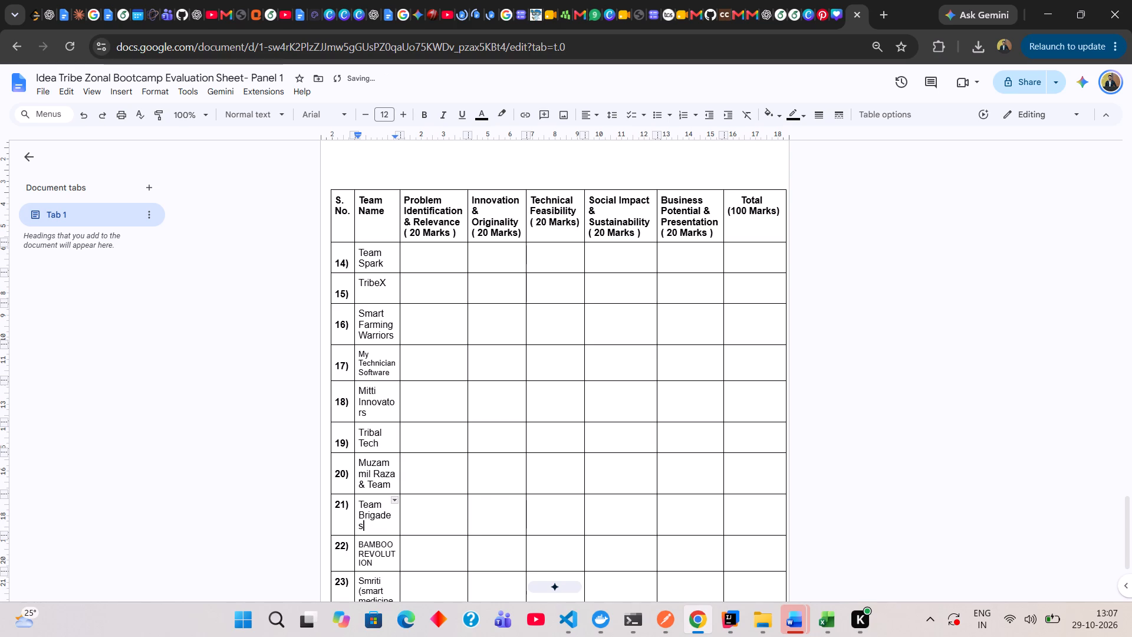
Reduce the font size of the row 21 team name "Team Brigades" to 11.
scroll(379, 531, down, 3)
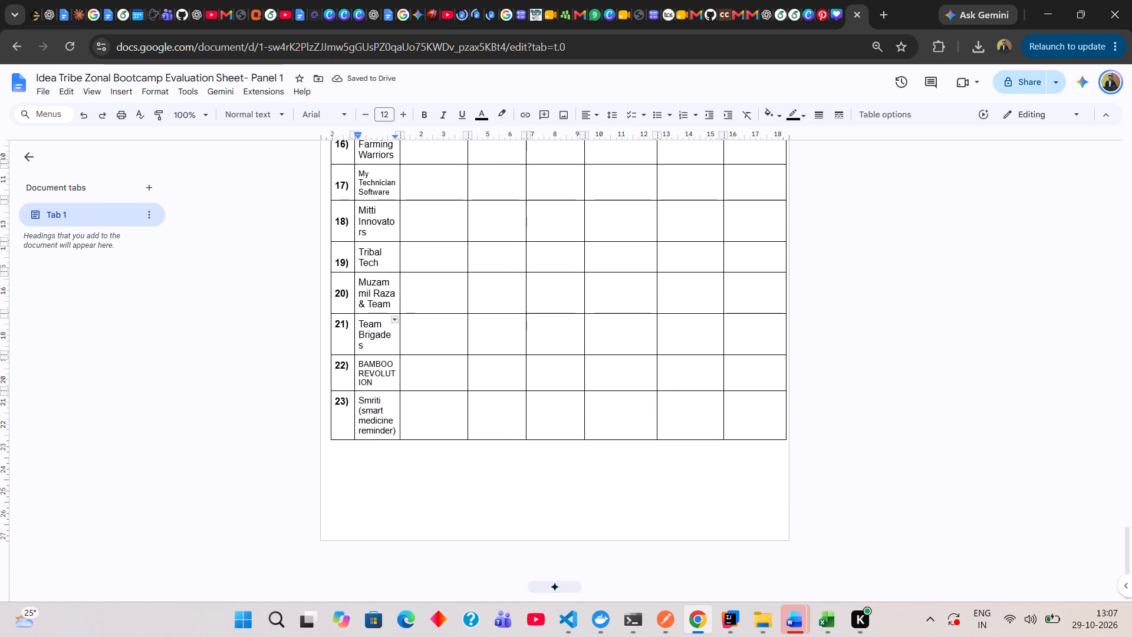
scroll(379, 531, up, 1)
drag(369, 376, 366, 368)
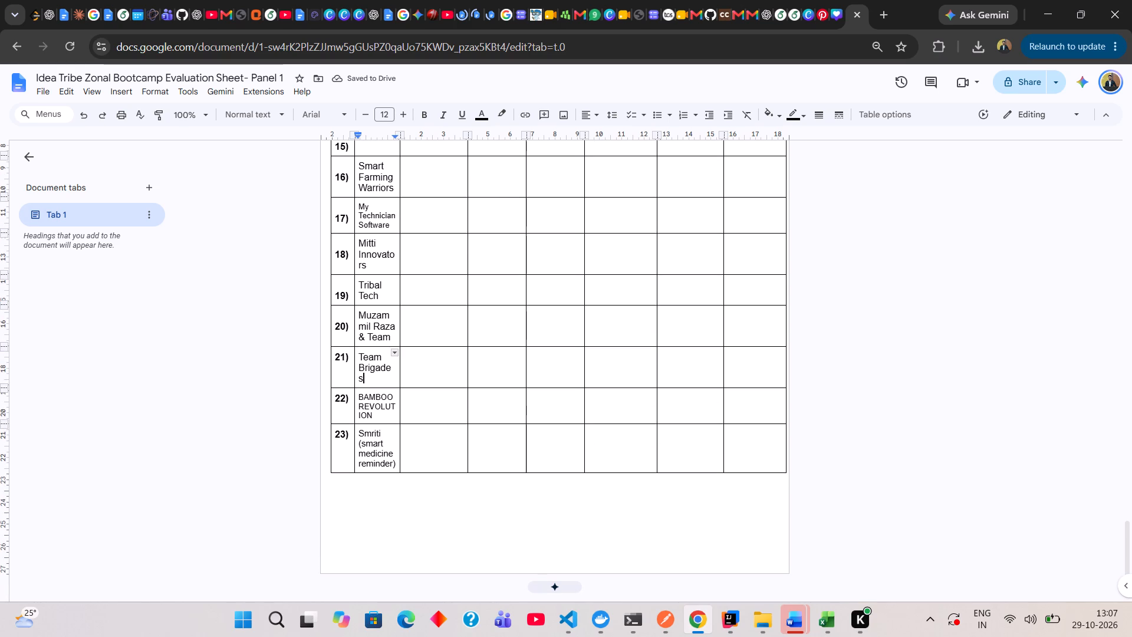
drag(366, 368, 361, 360)
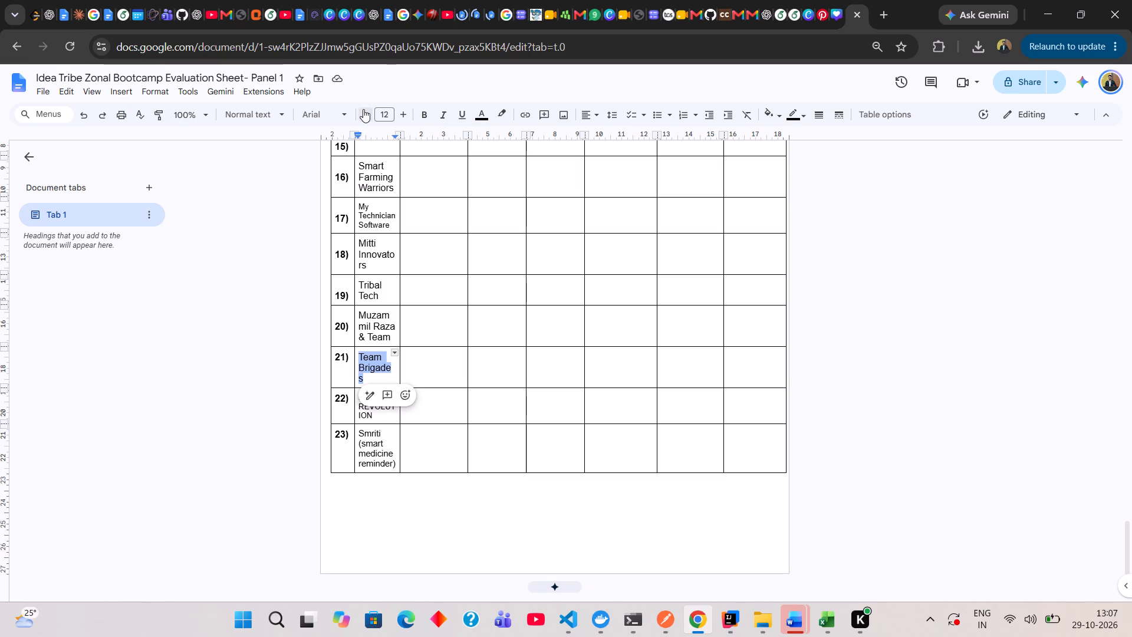
click(363, 109)
click(228, 331)
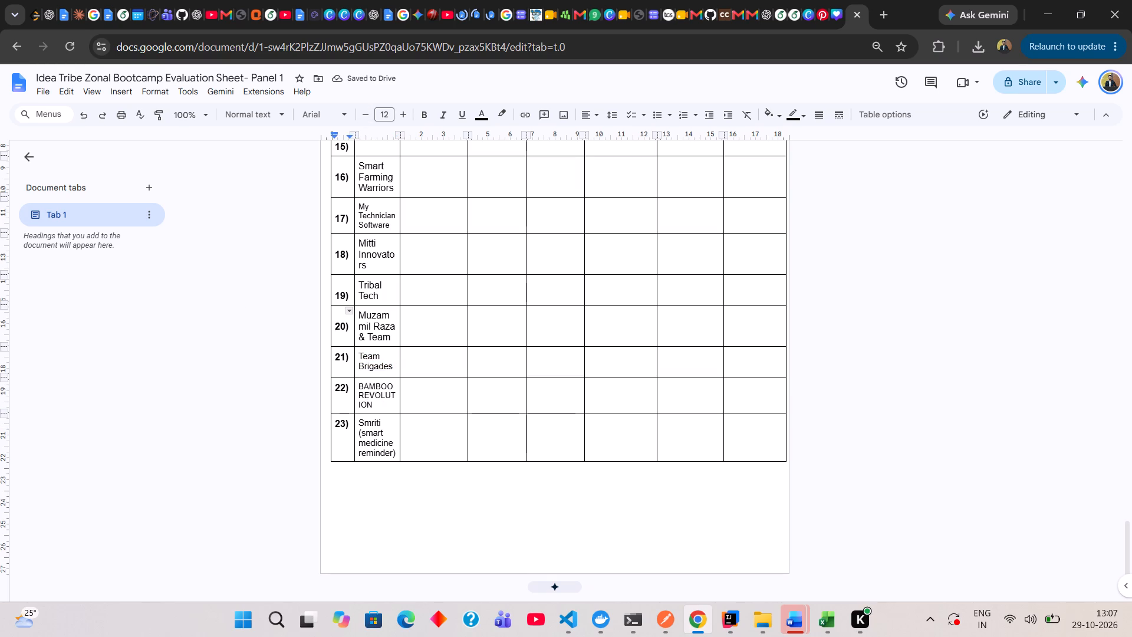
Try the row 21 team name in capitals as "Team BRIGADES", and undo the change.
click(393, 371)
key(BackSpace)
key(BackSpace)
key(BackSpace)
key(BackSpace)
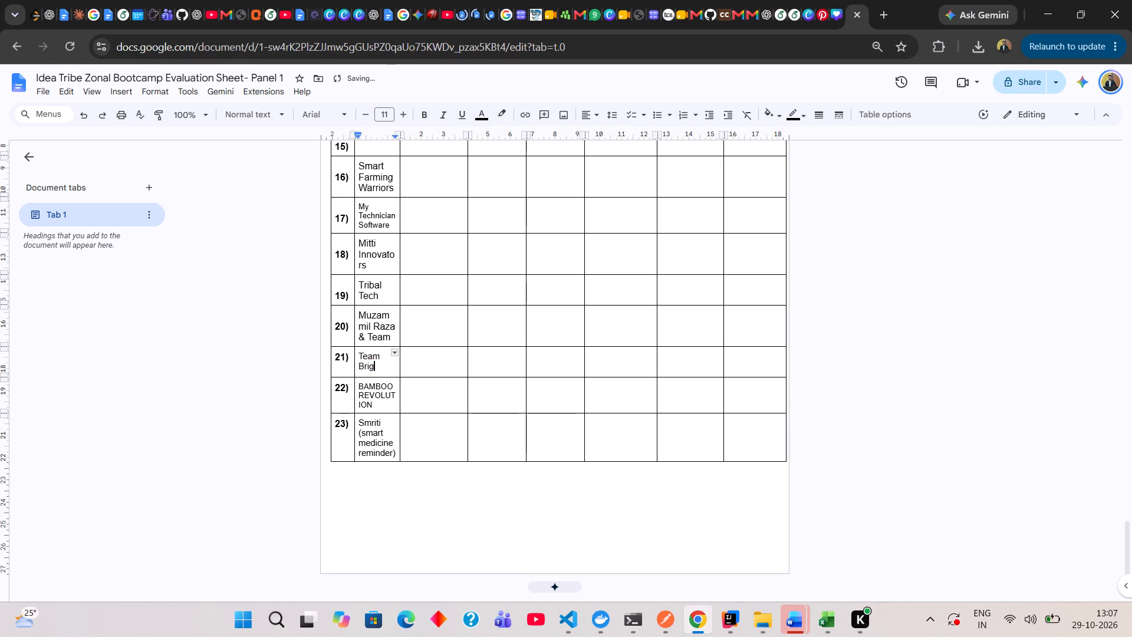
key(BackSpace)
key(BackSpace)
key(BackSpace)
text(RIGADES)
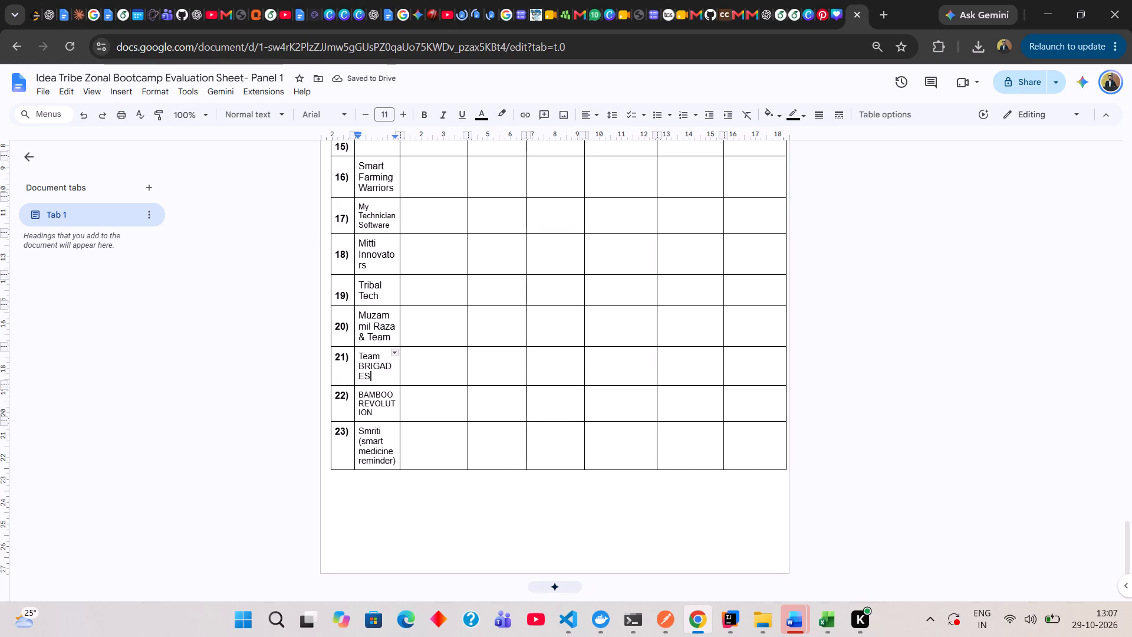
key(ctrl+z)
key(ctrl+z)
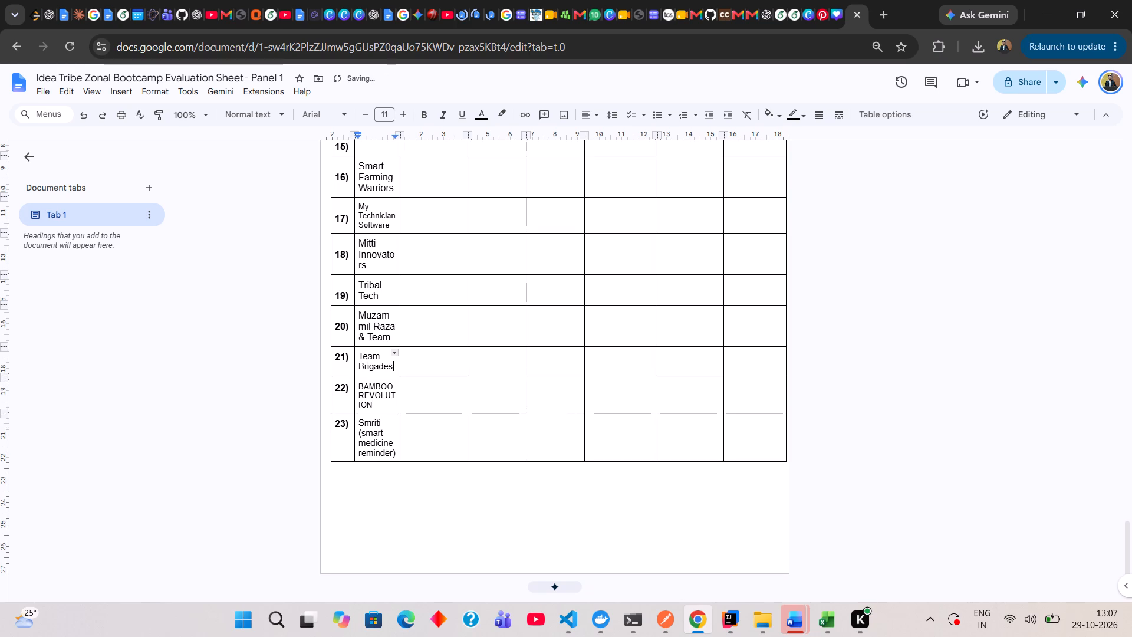
Replace the row 22 team name "BAMBOO REVOLUTION" with "Team Nexus" at font size 12.
drag(374, 405, 357, 389)
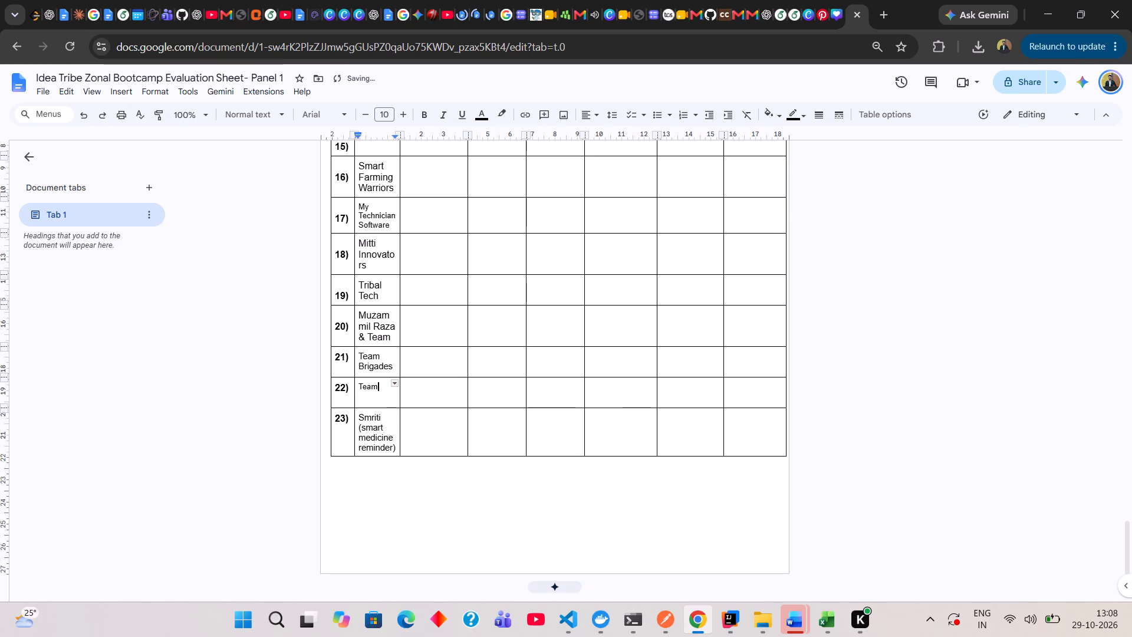
key(BackSpace)
key(BackSpace)
key(BackSpace)
key(BackSpace)
key(BackSpace)
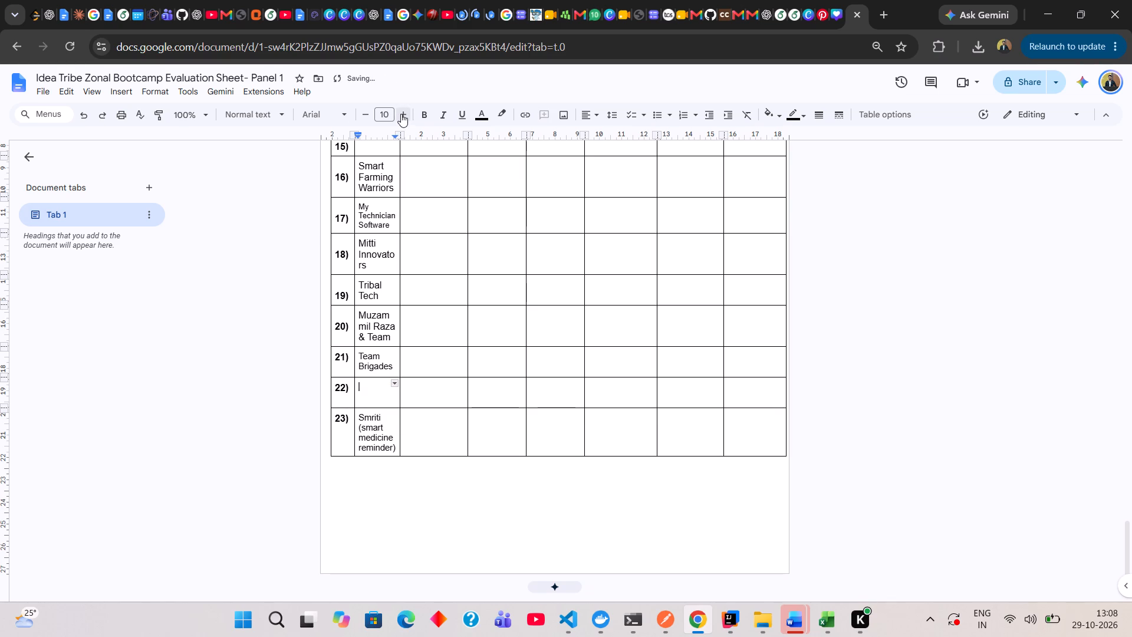
double_click(401, 114)
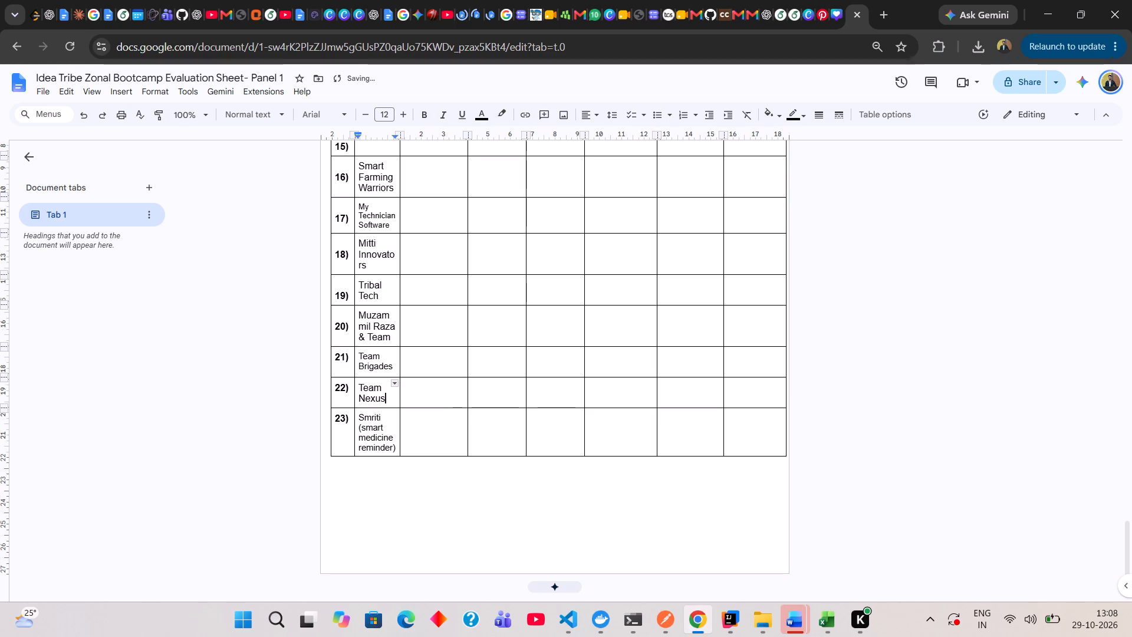
Replace the row 23 team name "Smriti (smart medicine reminder)" with "Team" followed by the participant's full name.
drag(397, 448, 361, 413)
drag(361, 413, 360, 413)
key(BackSpace)
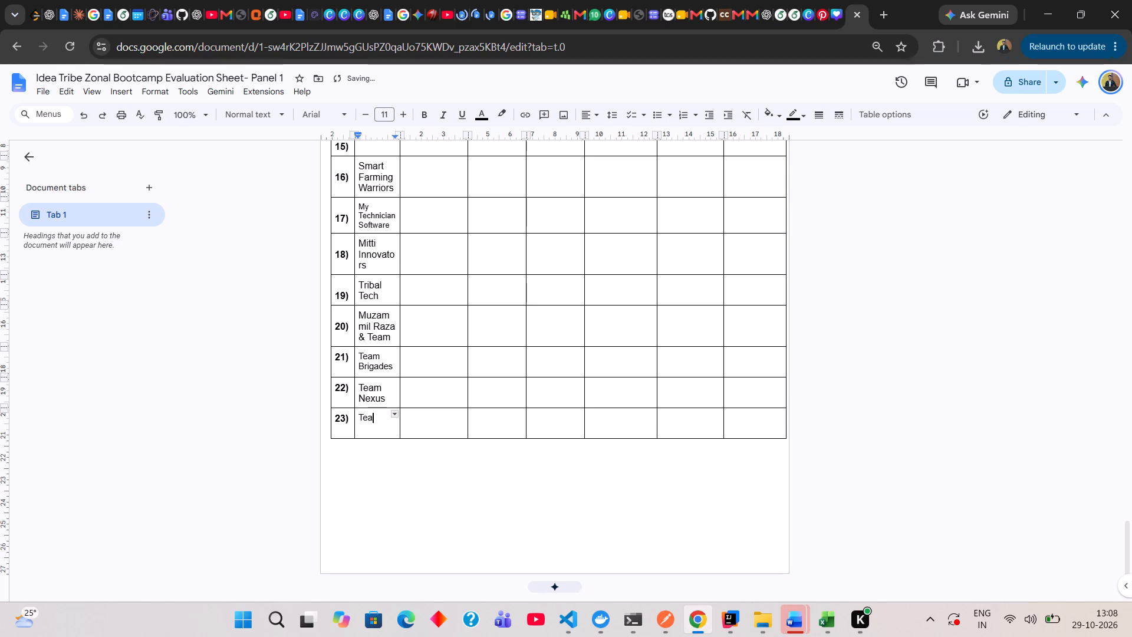
key(Return)
key(Return)
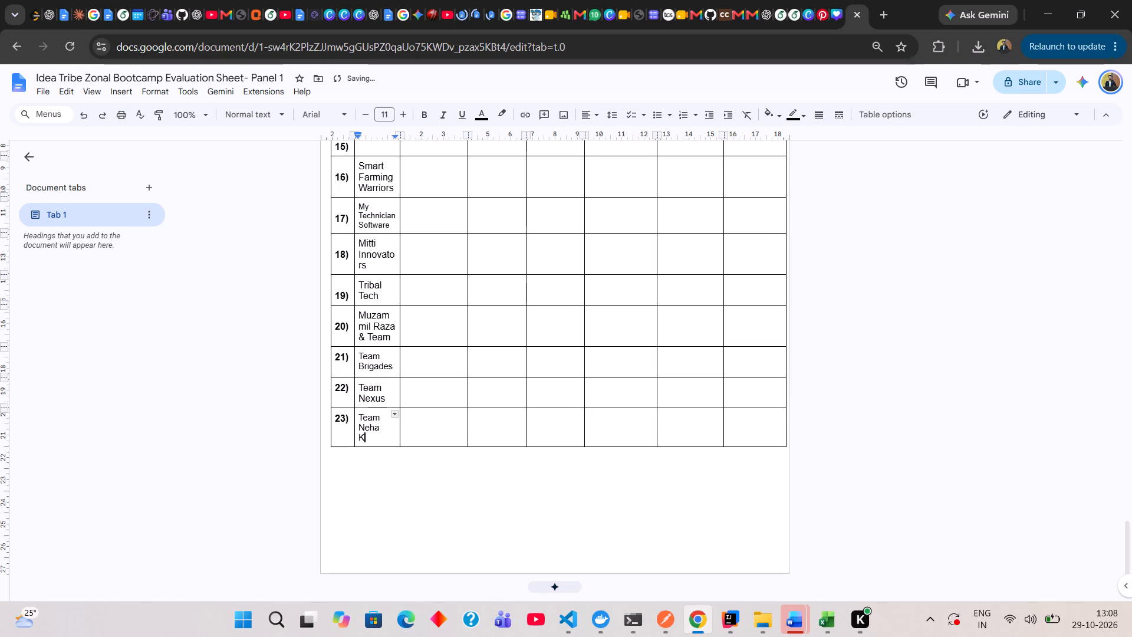
key(BackSpace)
text(ari)
Review the team names and layout of the evaluation tables across the document's pages.
scroll(508, 398, up, 3)
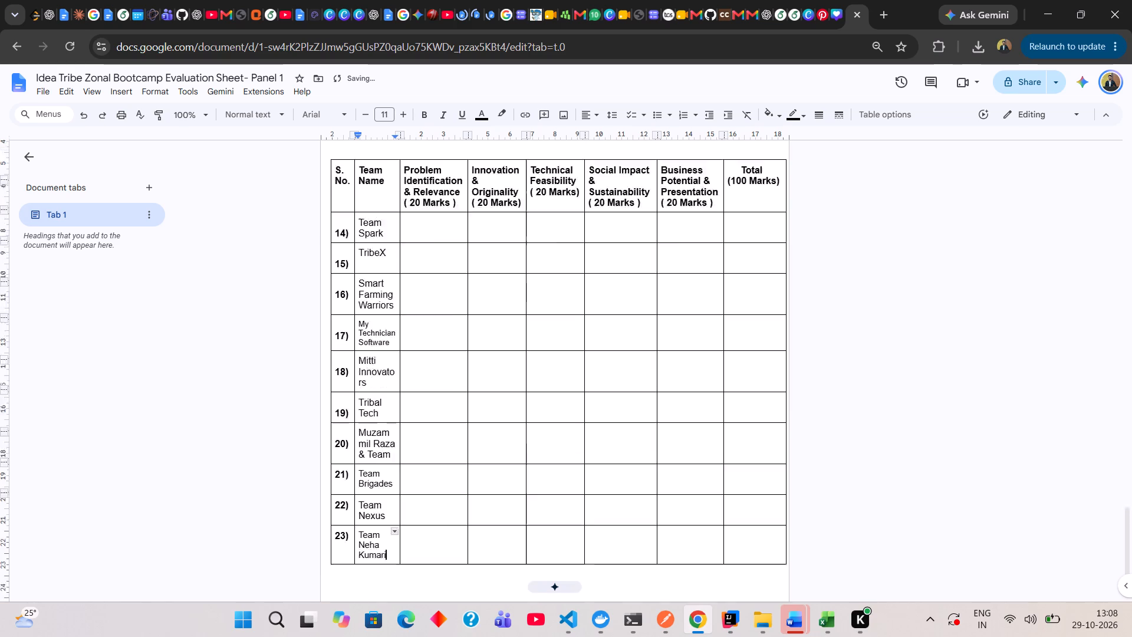
scroll(508, 398, up, 6)
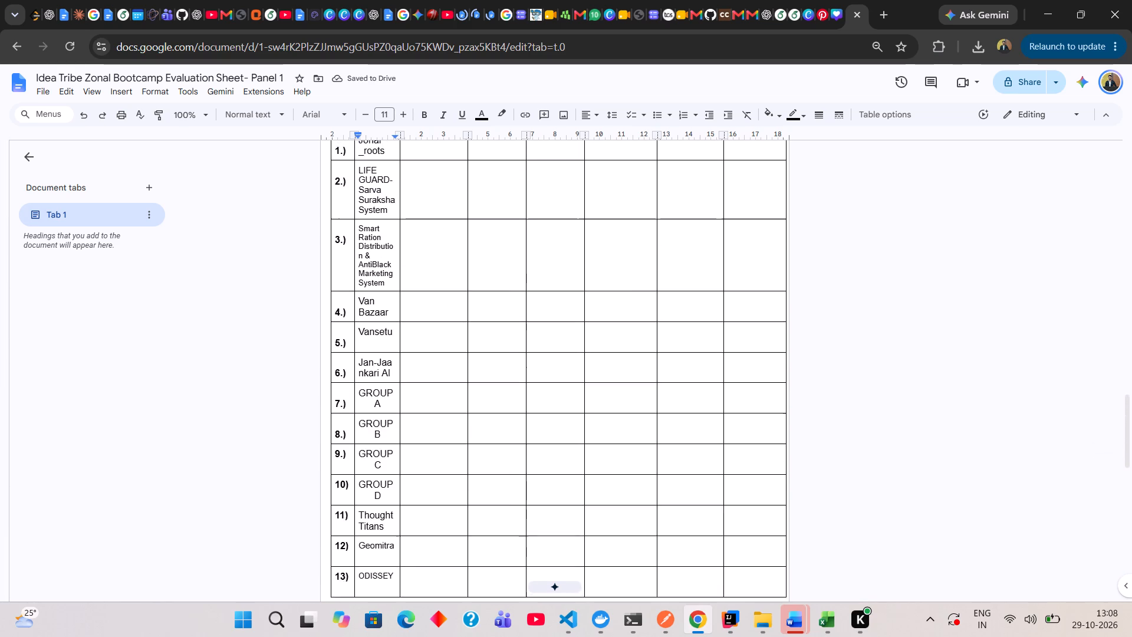
scroll(508, 398, up, 2)
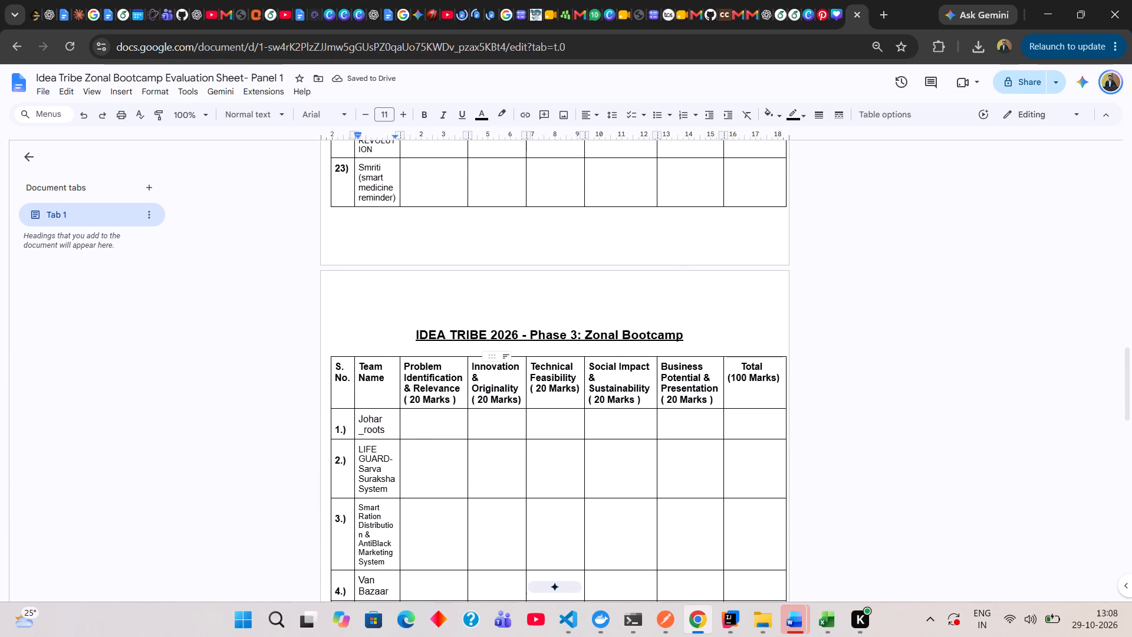
scroll(508, 398, up, 1)
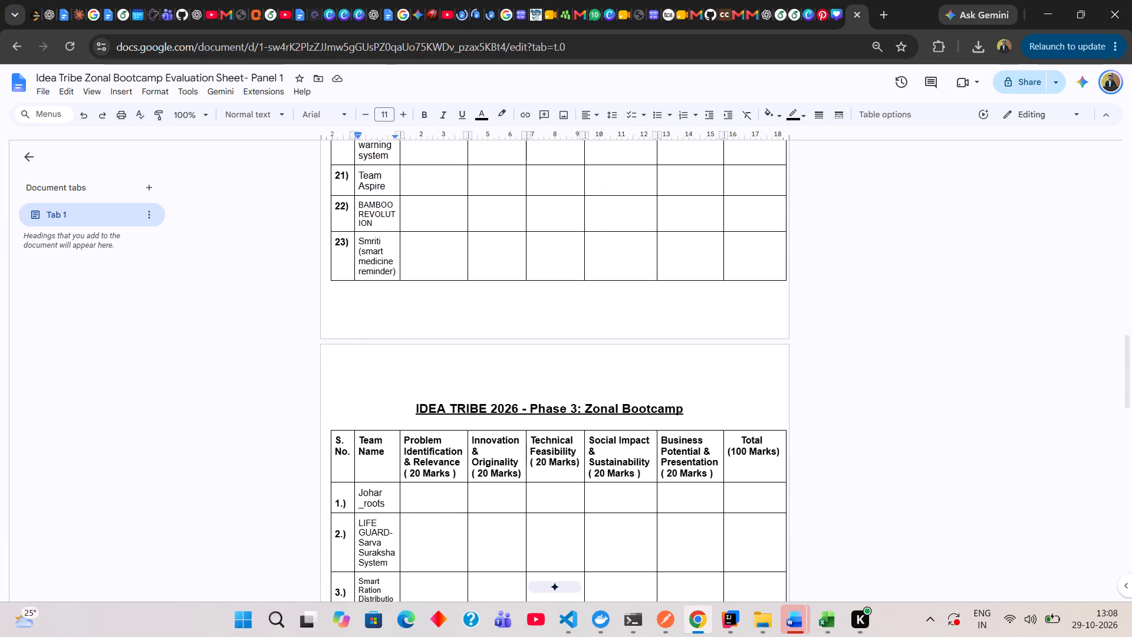
scroll(508, 398, up, 1)
scroll(359, 222, down, 5)
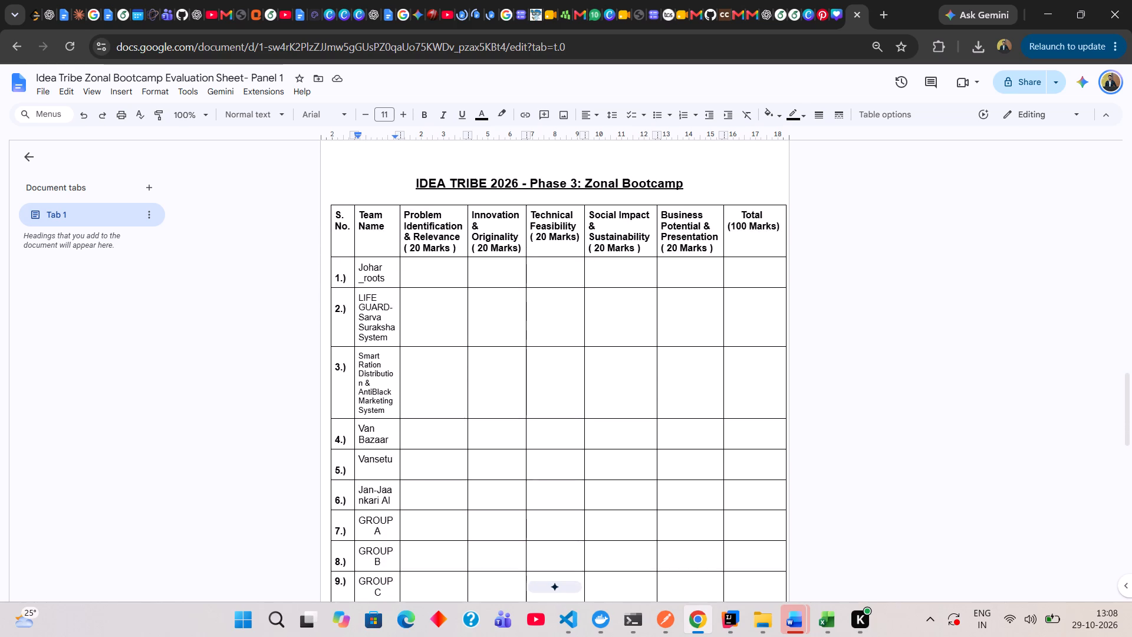
scroll(359, 222, down, 1)
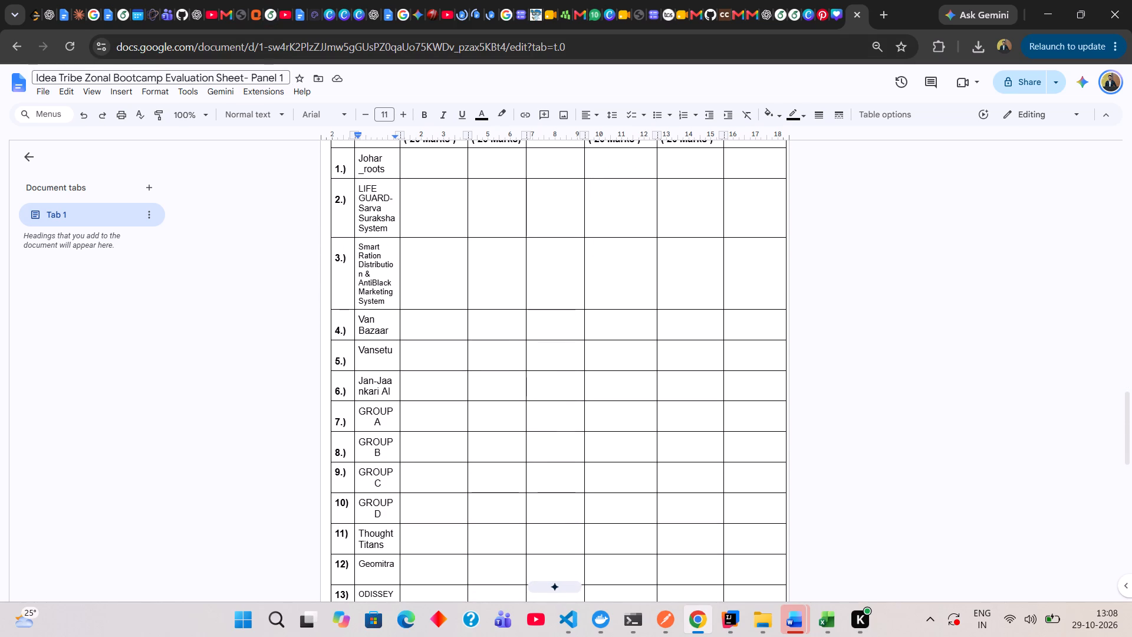
click(284, 78)
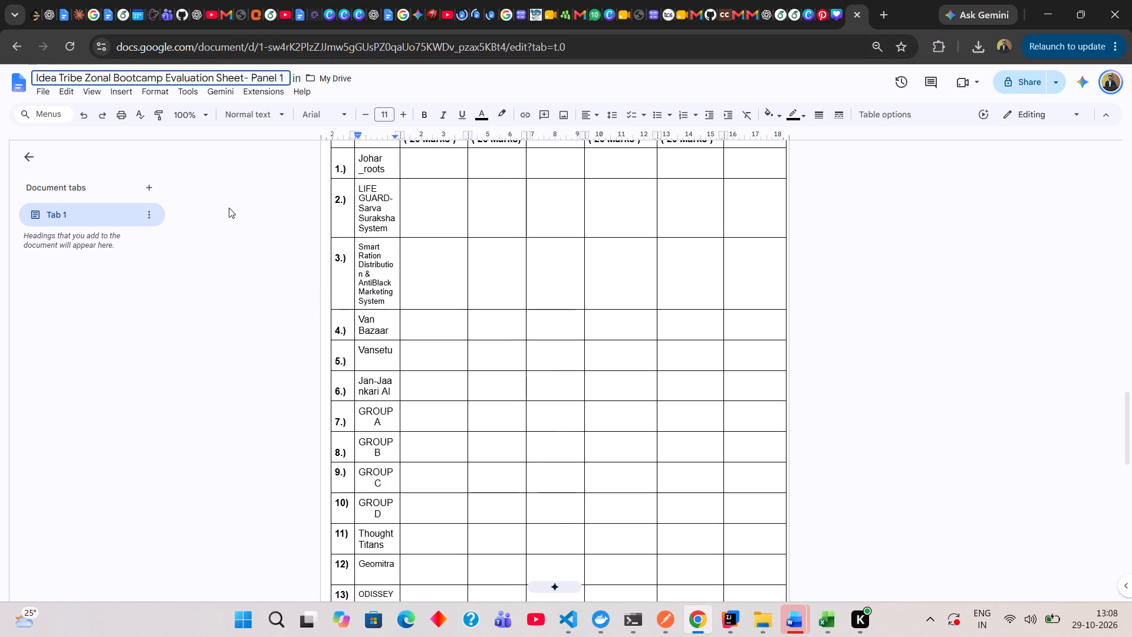
scroll(256, 222, up, 1)
Open the print preview of the evaluation sheet, check the available print destinations, and leave without printing.
click(45, 88)
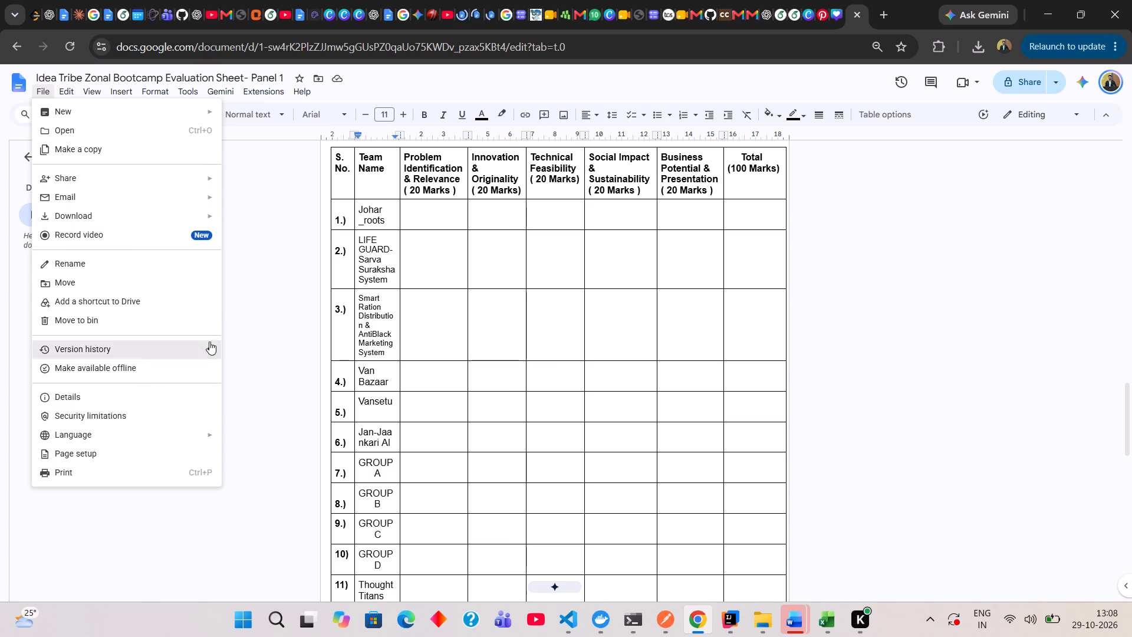
click(186, 469)
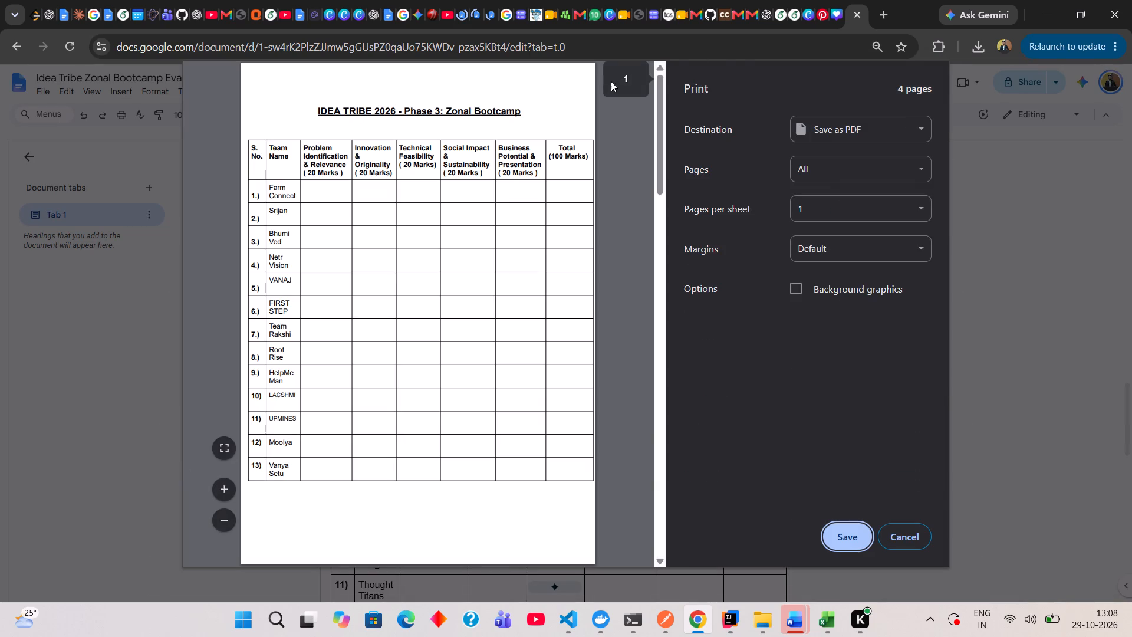
click(876, 133)
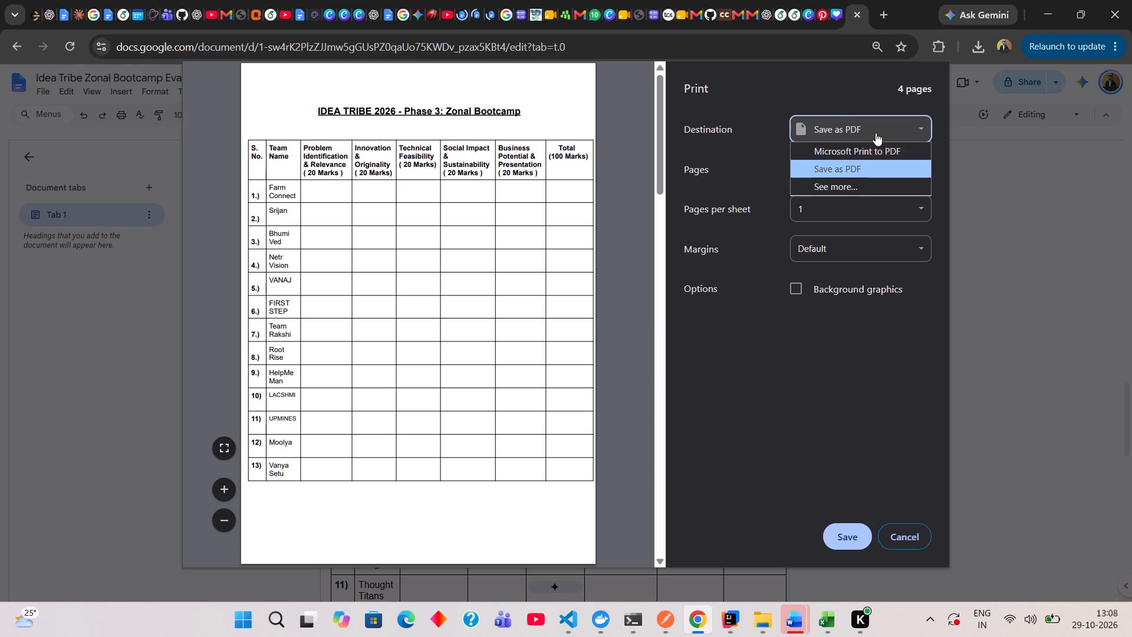
click(838, 192)
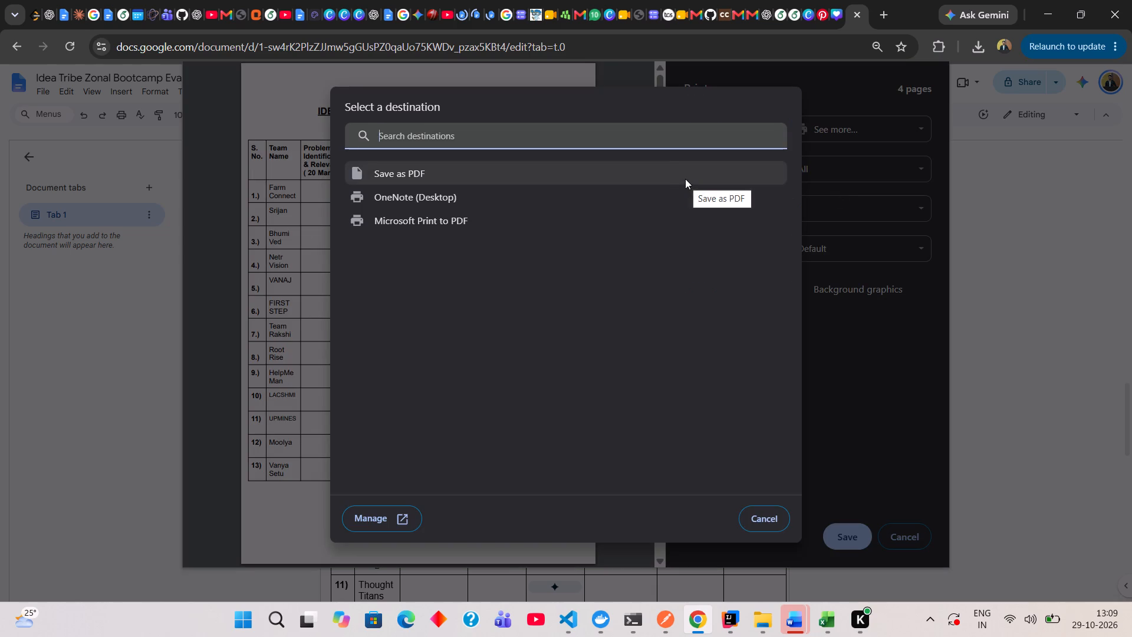
click(1001, 218)
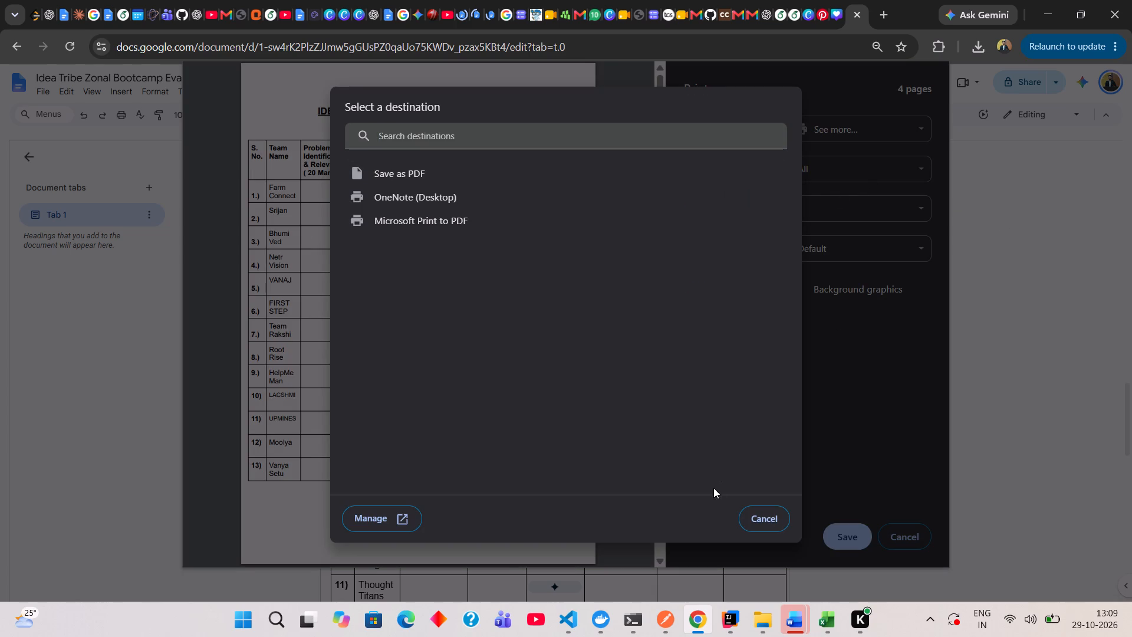
click(771, 520)
click(1036, 163)
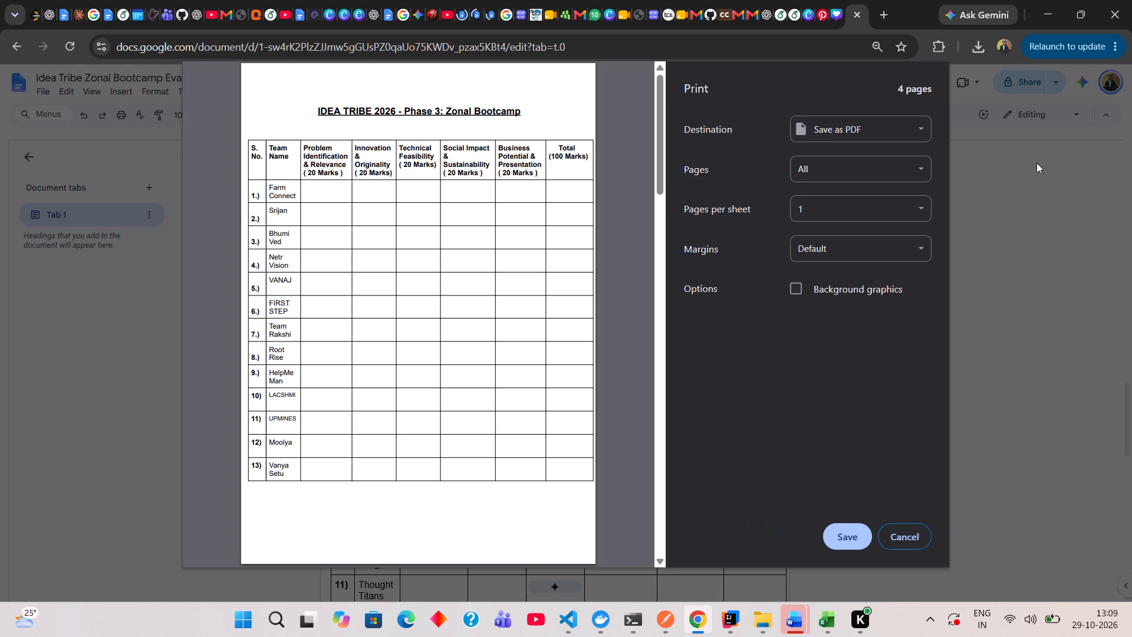
click(906, 525)
scroll(1003, 350, up, 5)
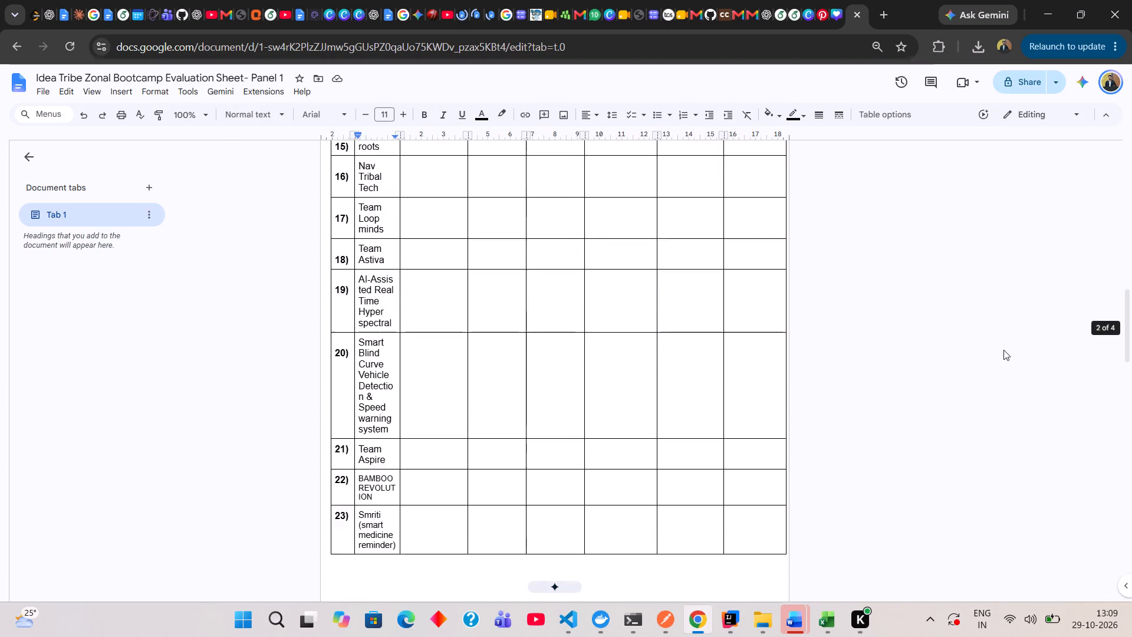
Duplicate the document tab Tab 1 with its evaluation tables.
scroll(1003, 350, up, 7)
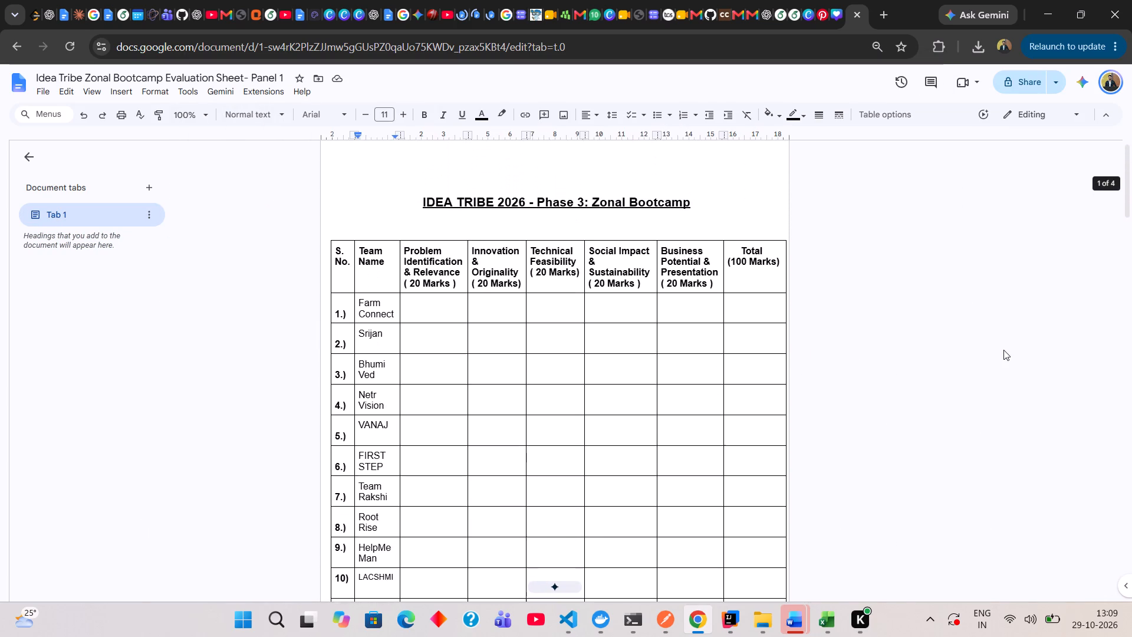
scroll(1003, 350, up, 1)
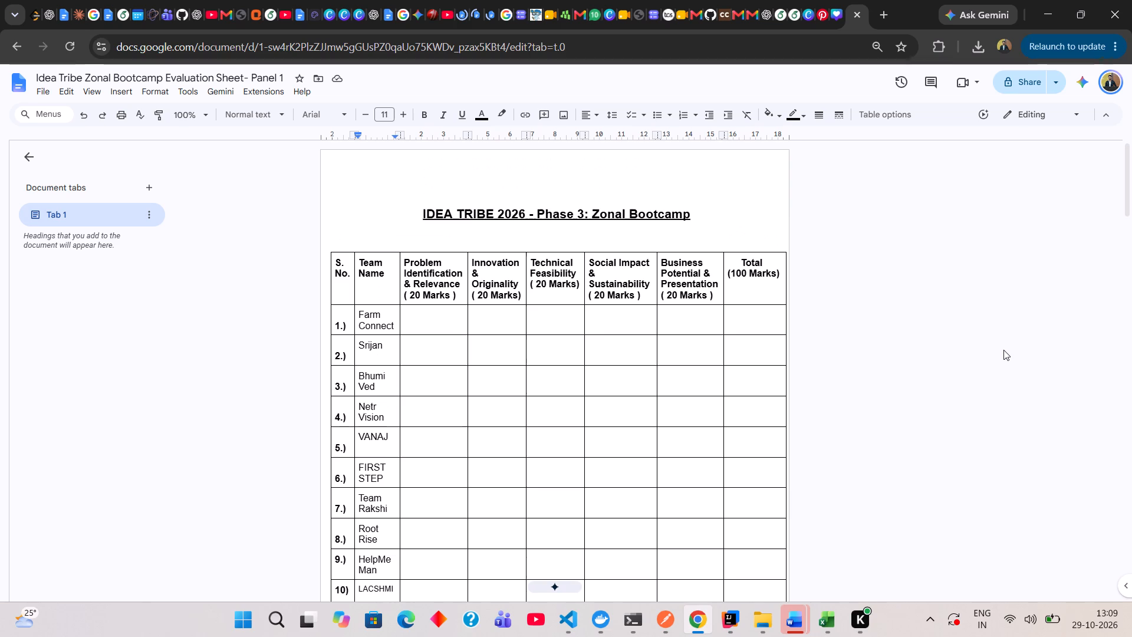
click(153, 215)
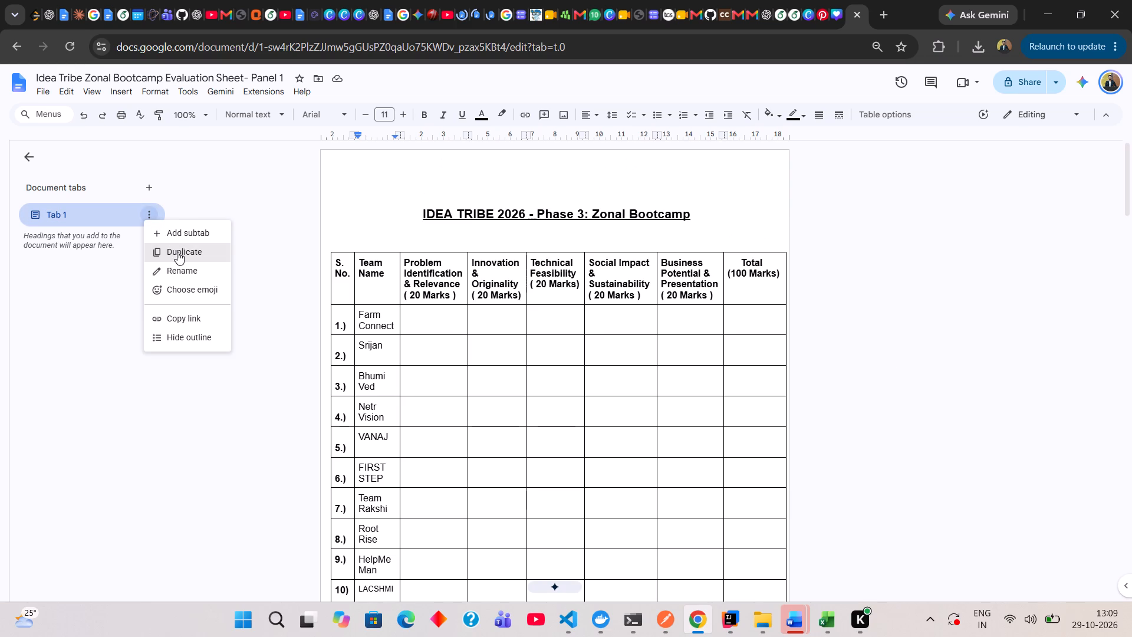
click(177, 252)
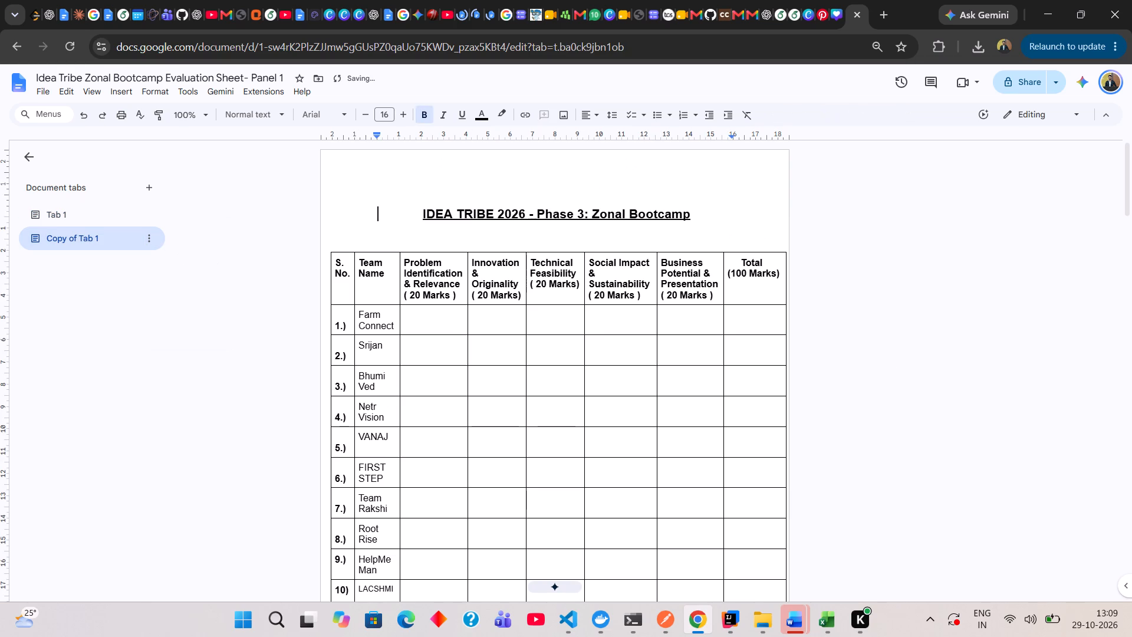
In the copied tab, delete the first two pages' heading and tables, covering teams Farm Connect through Smriti (smart medicine reminder).
scroll(318, 291, down, 7)
scroll(318, 291, up, 6)
scroll(318, 291, down, 1)
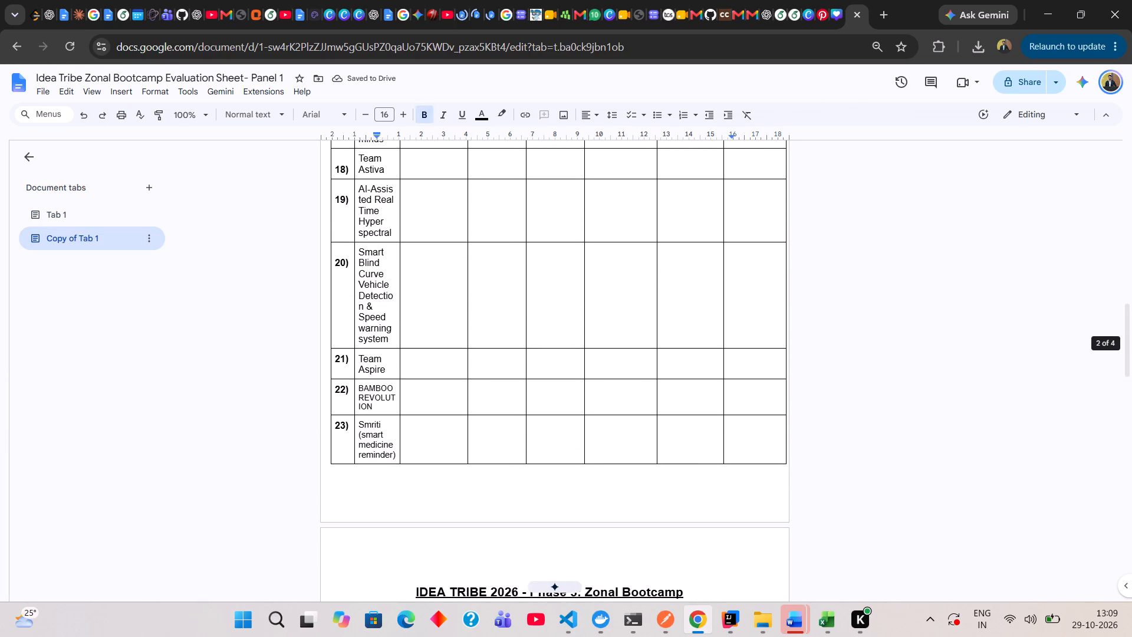
drag(746, 477, 594, 212)
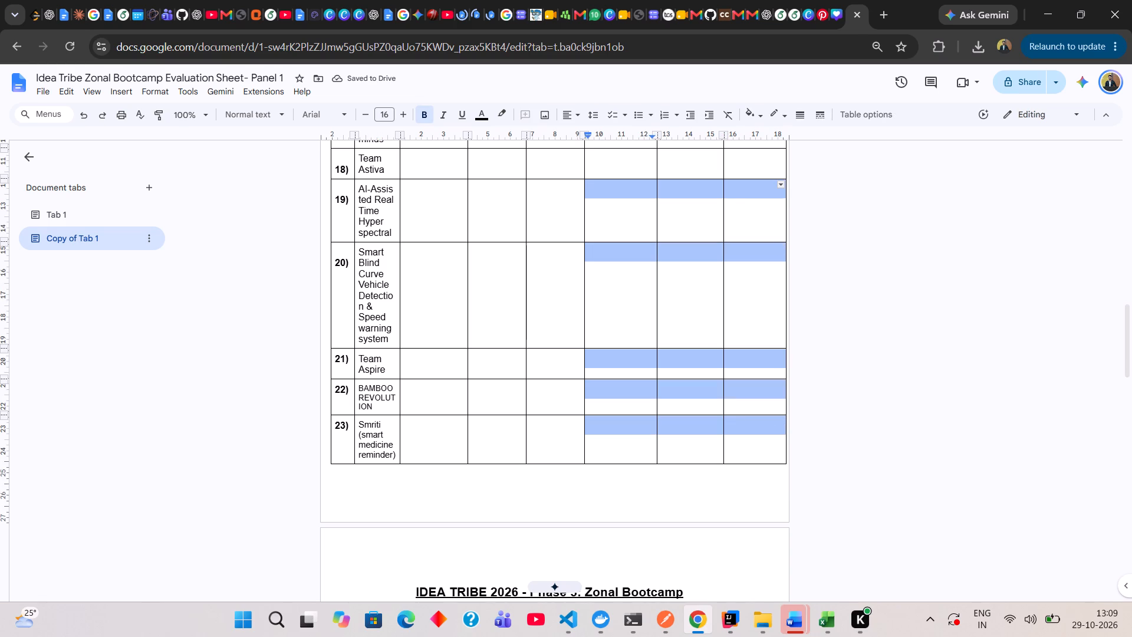
drag(594, 212, 592, 211)
scroll(491, 232, up, 7)
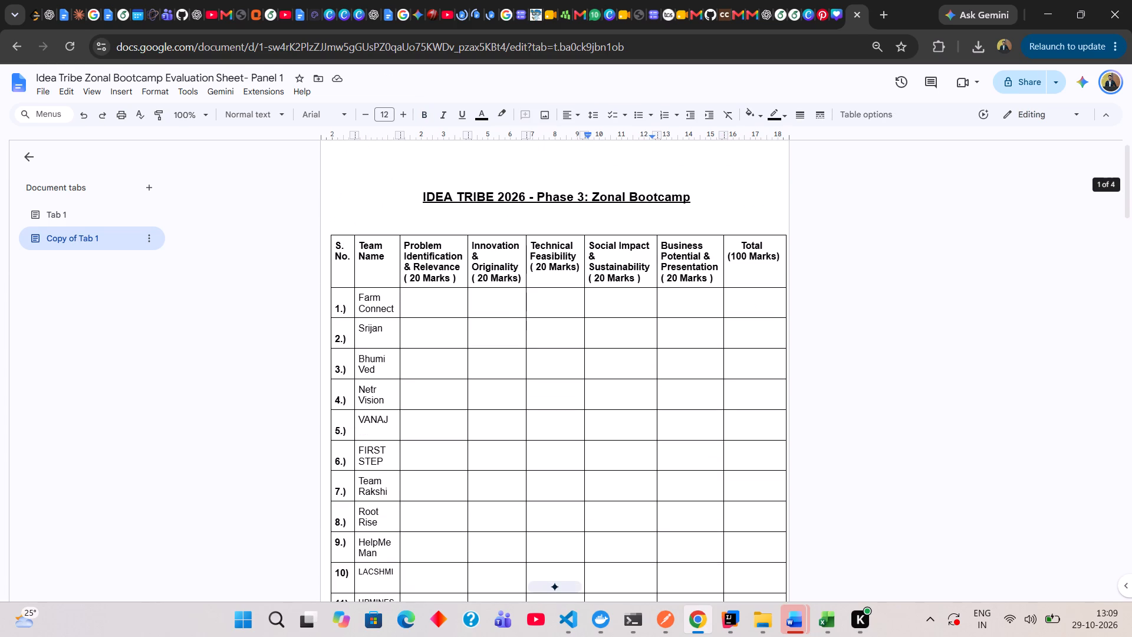
click(256, 245)
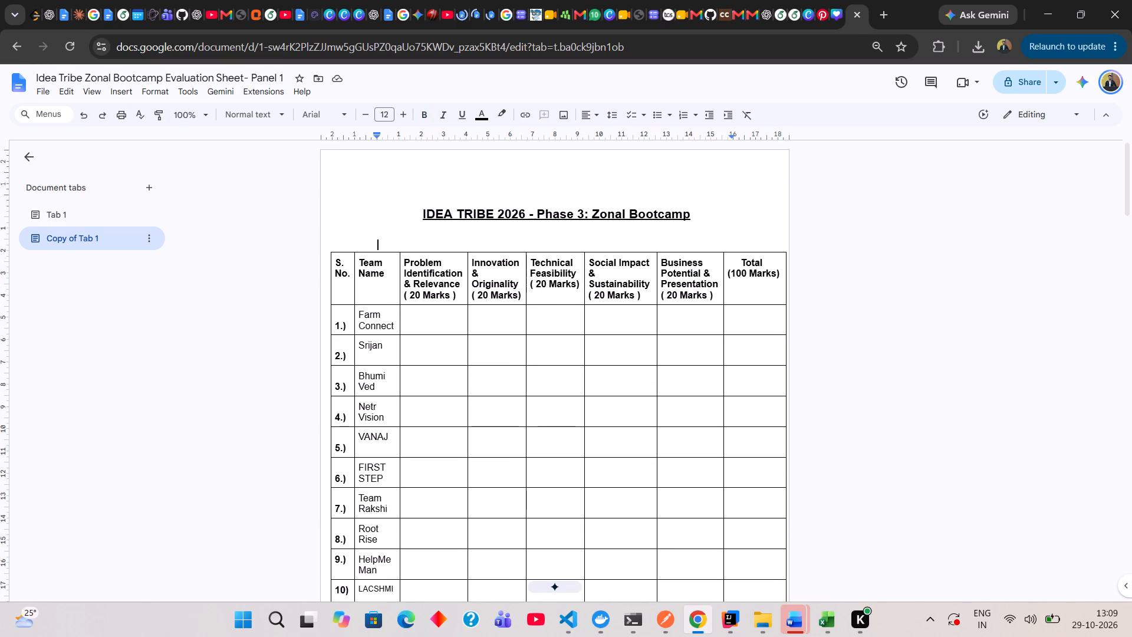
drag(418, 216, 567, 540)
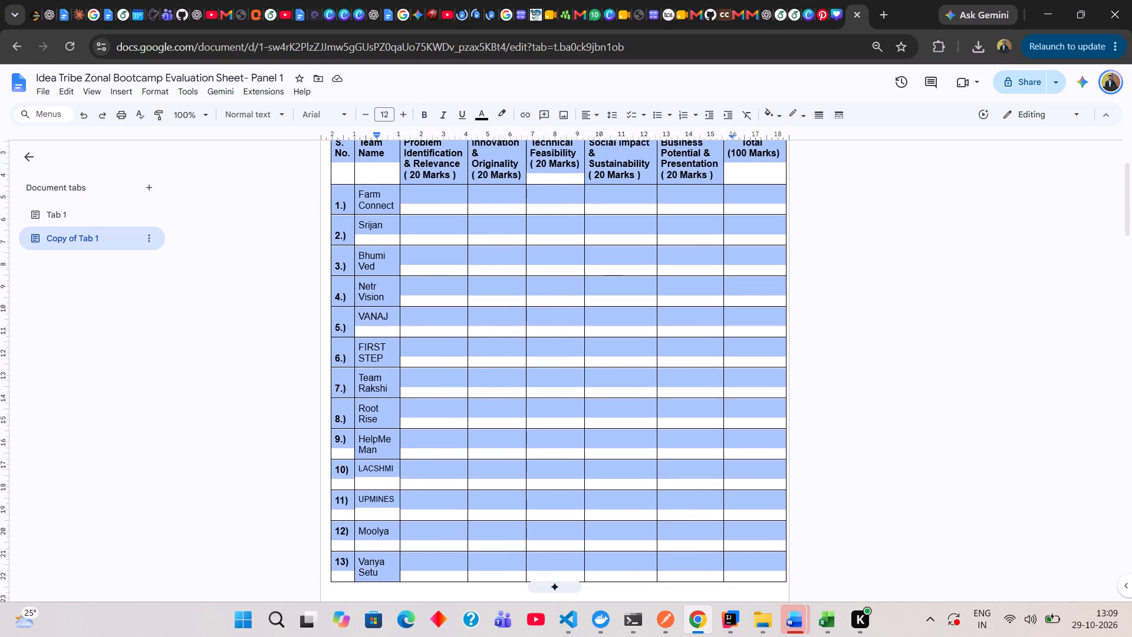
drag(567, 540, 571, 234)
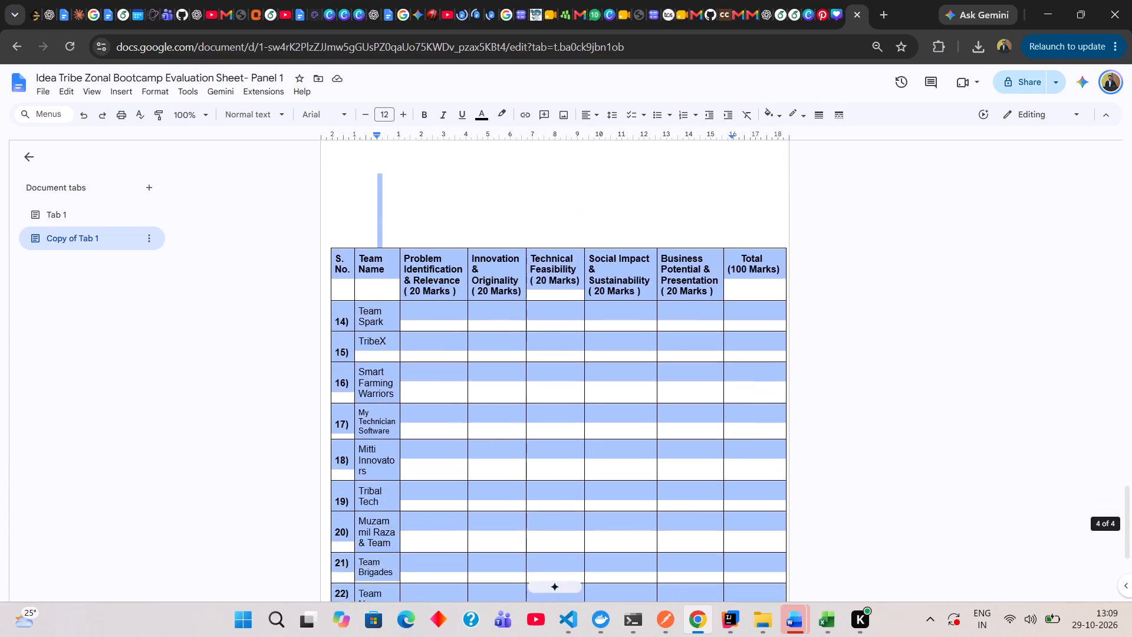
drag(571, 234, 613, 486)
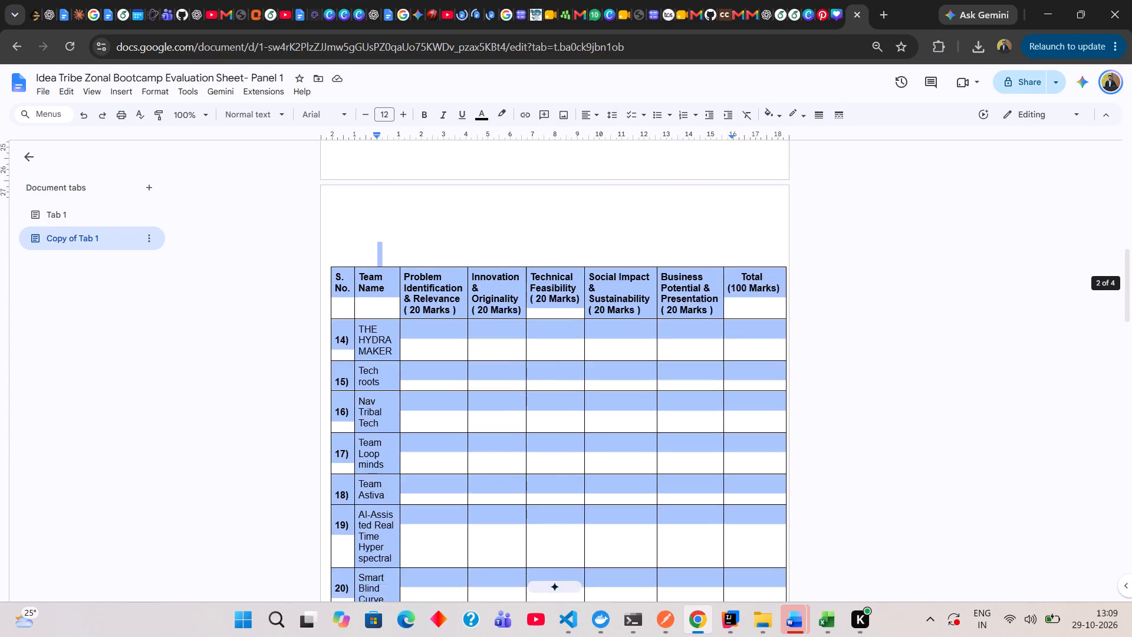
drag(613, 486, 624, 515)
key(BackSpace)
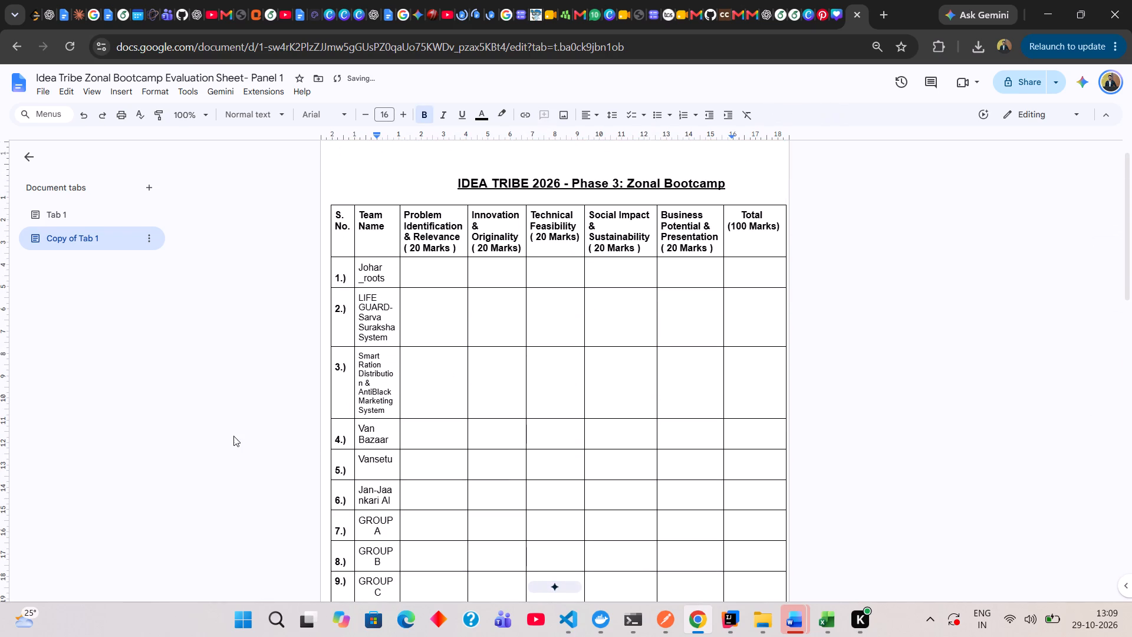
Rename the document as "Idea Tribe Zonal Bootcamp Evaluation Sheet- Panel 2".
scroll(233, 436, down, 9)
scroll(233, 436, up, 6)
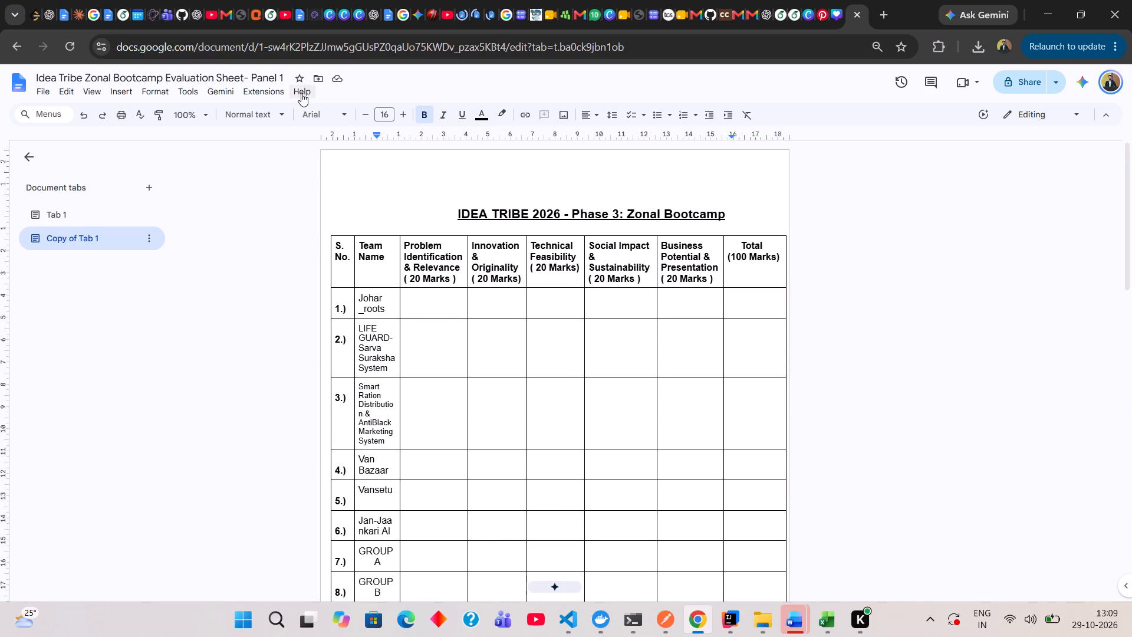
click(285, 75)
key(BackSpace)
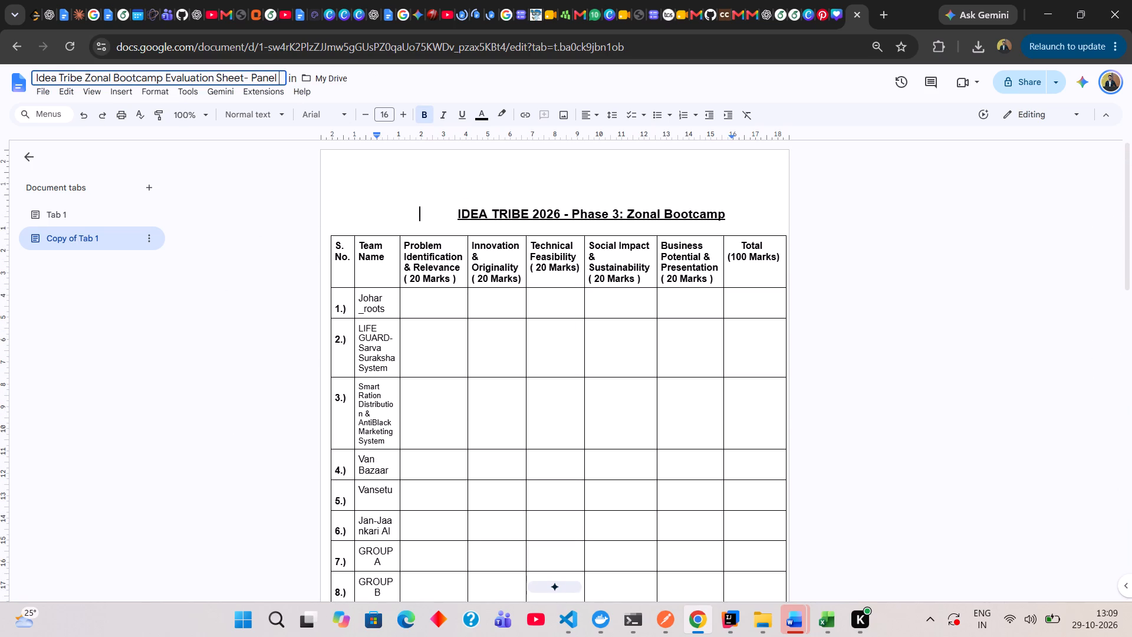
key(2)
key(Return)
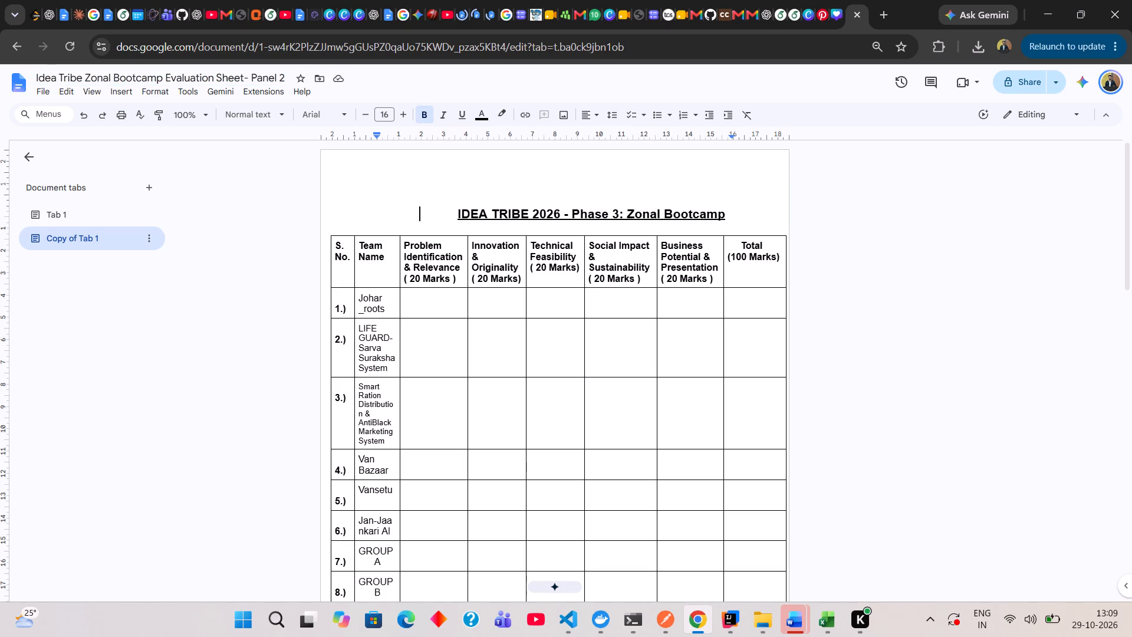
Check the remaining tables in the copied tab and download the current tab as a Microsoft Word (.docx) file.
scroll(208, 346, down, 4)
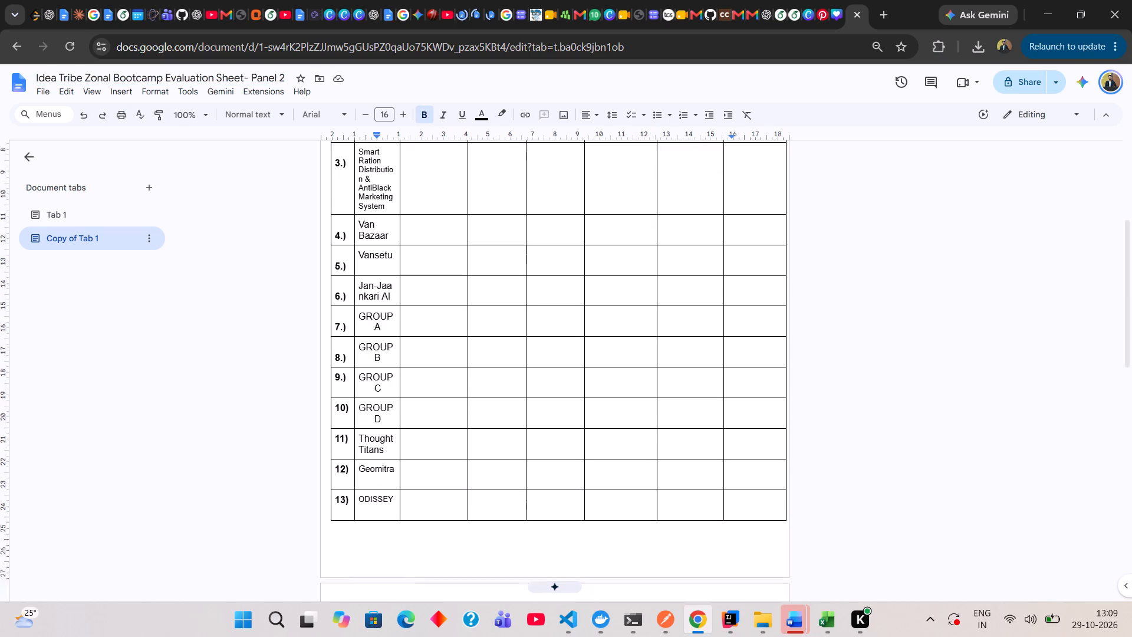
scroll(208, 346, down, 1)
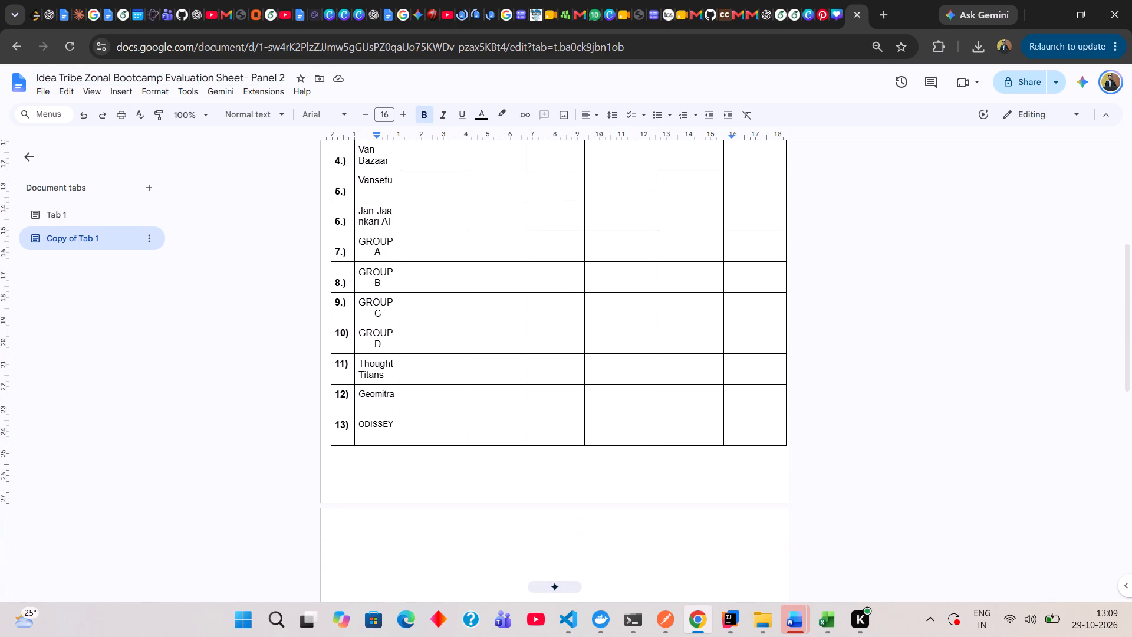
scroll(208, 346, down, 10)
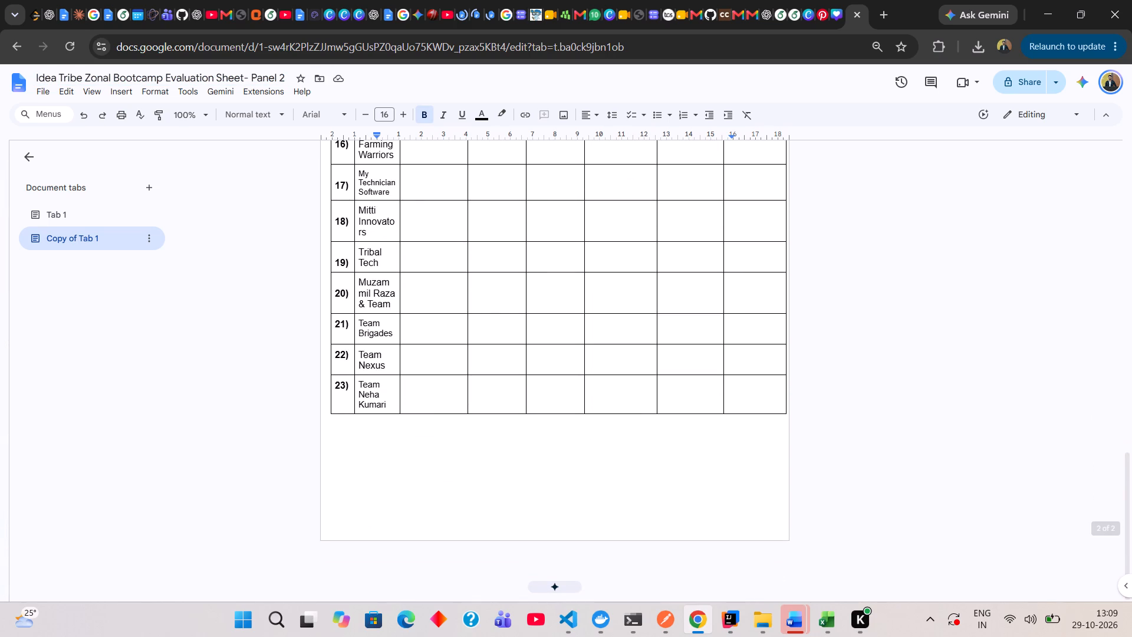
click(38, 95)
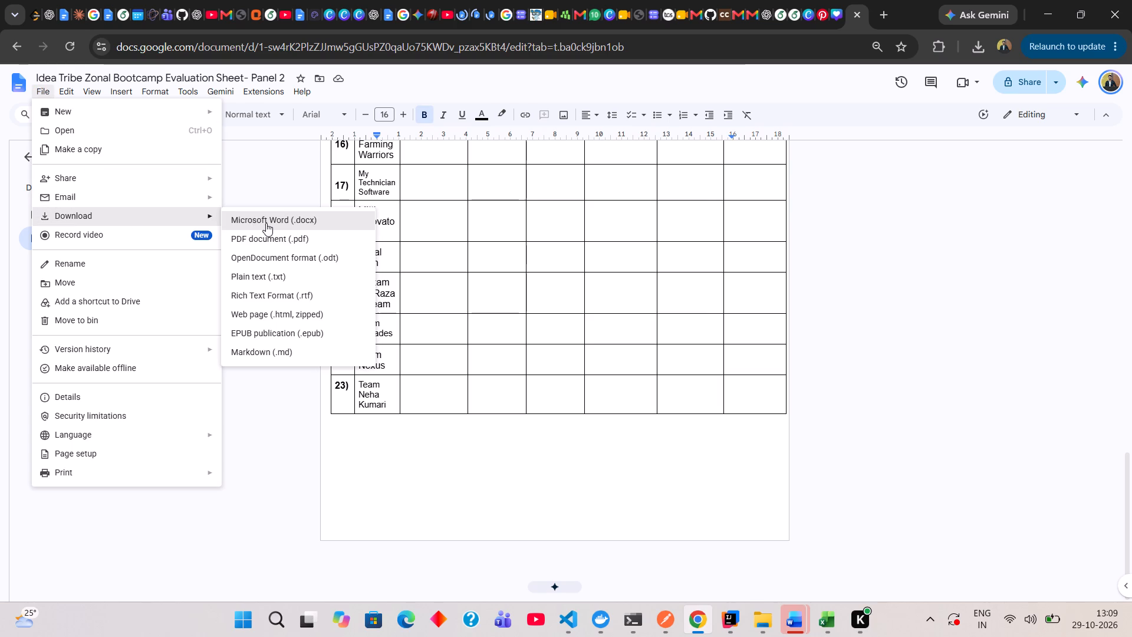
click(266, 222)
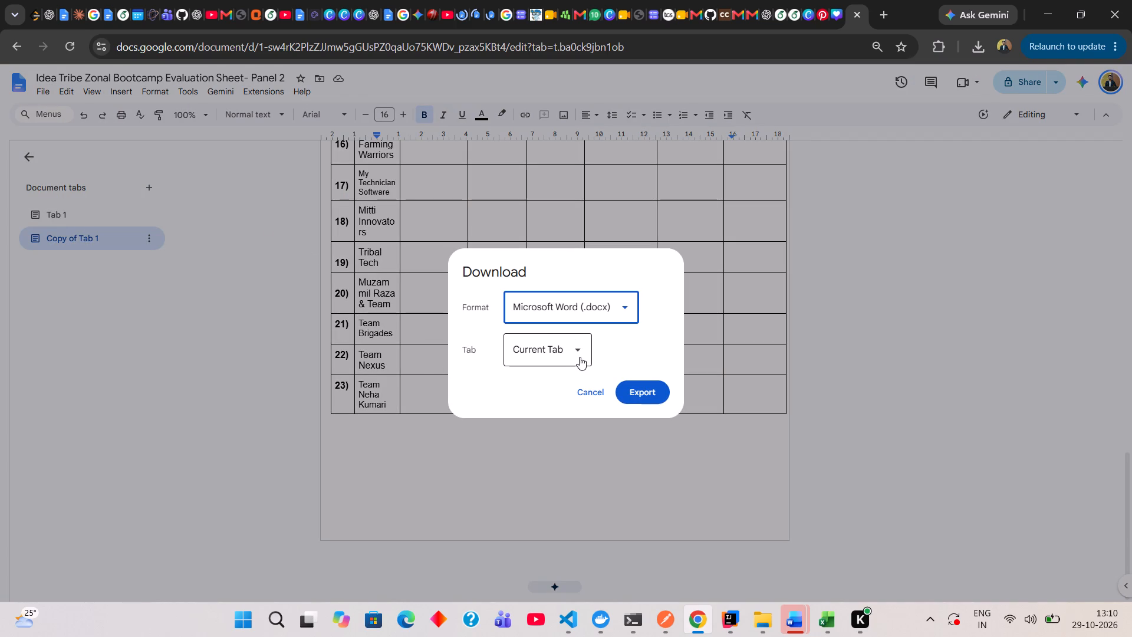
click(630, 395)
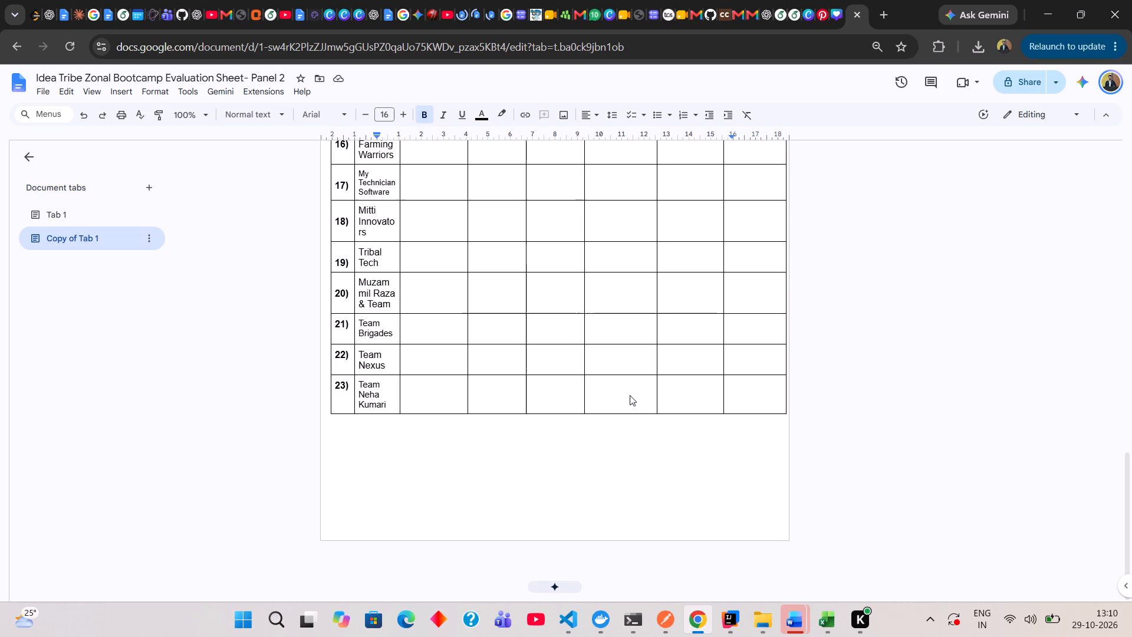